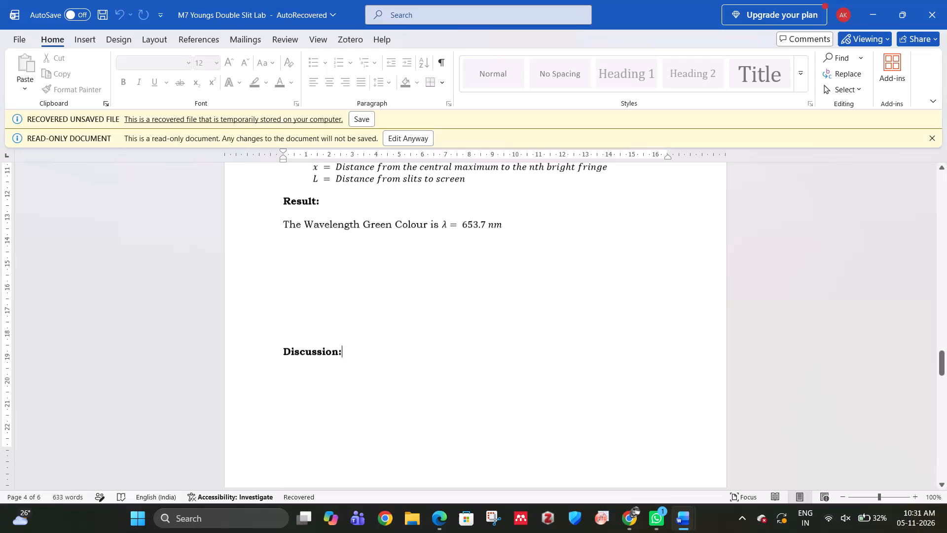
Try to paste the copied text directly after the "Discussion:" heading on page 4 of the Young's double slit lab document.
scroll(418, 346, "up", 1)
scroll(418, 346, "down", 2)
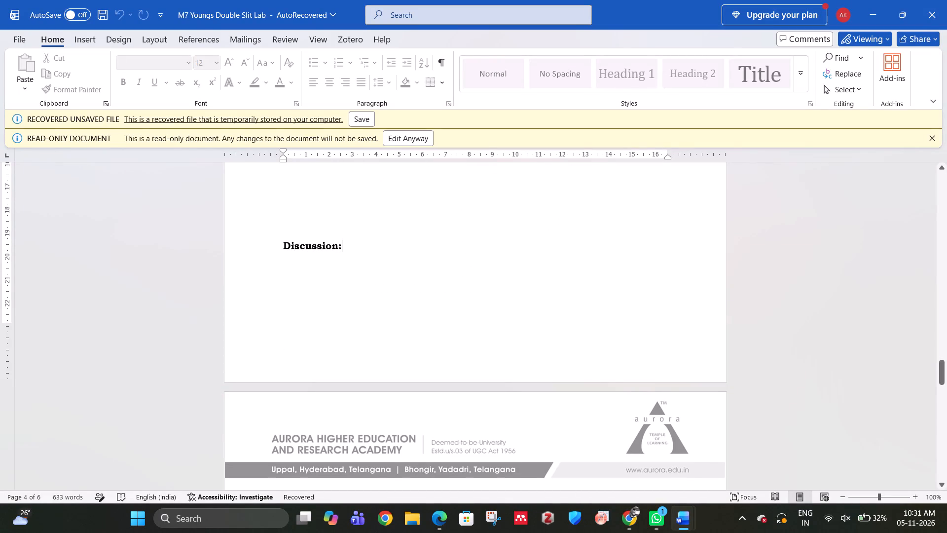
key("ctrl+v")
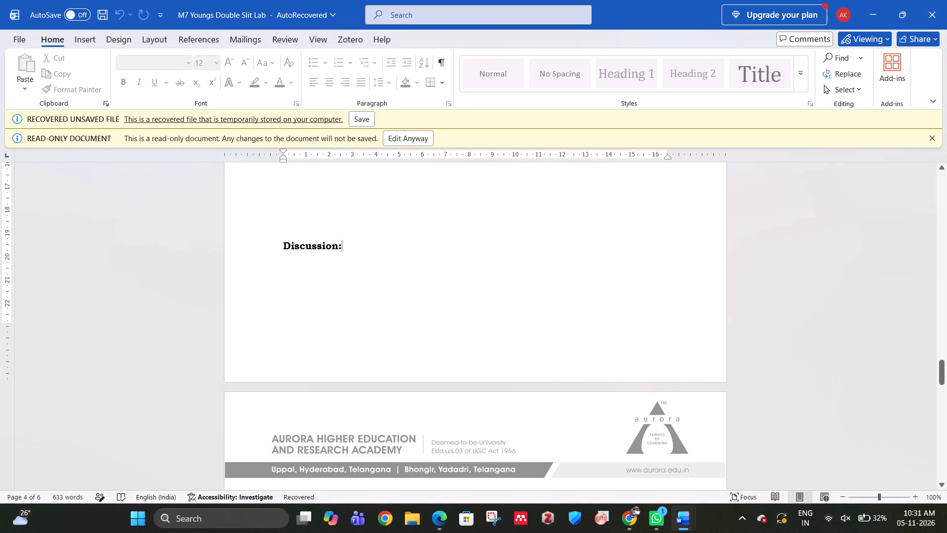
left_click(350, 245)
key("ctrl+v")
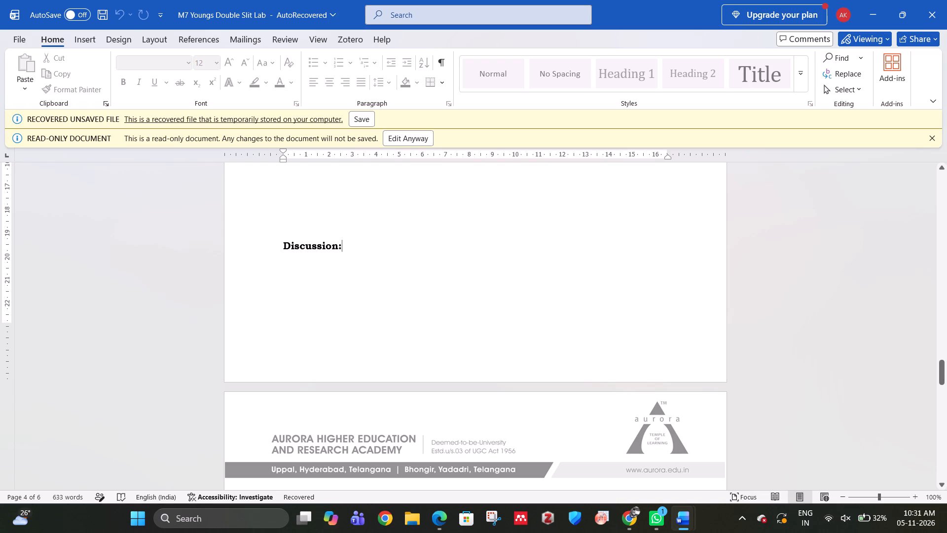
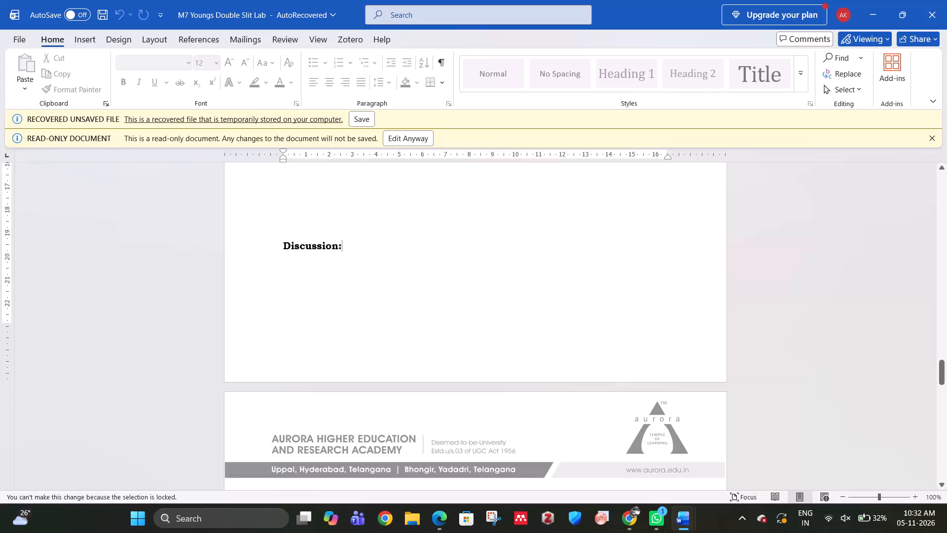
Switch the read-only recovered lab report to editing so that its Discussion section can be changed.
key("Return")
key("Return")
key("Return")
left_click(415, 136)
Add a new line in the blank space below the "Discussion:" heading and indent its start with 16 spaces.
left_click(356, 237)
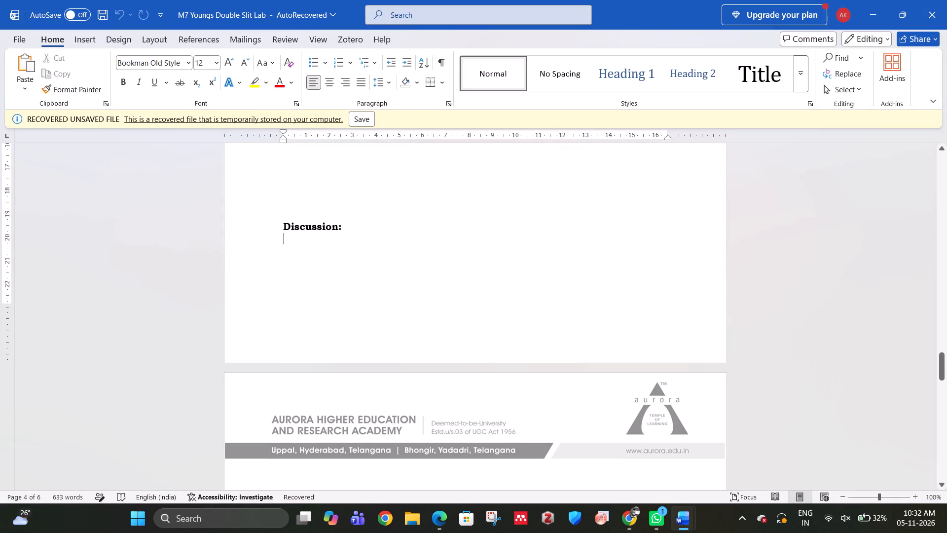
key("Return")
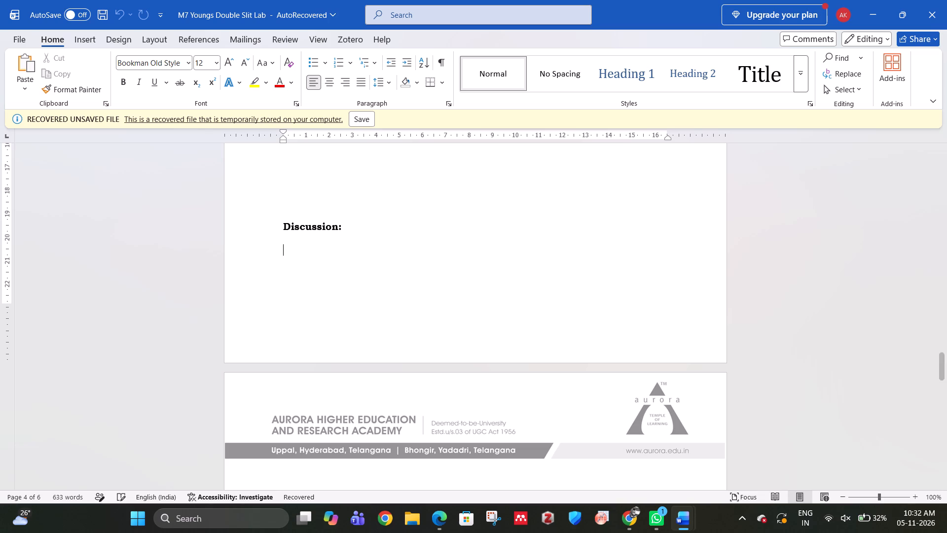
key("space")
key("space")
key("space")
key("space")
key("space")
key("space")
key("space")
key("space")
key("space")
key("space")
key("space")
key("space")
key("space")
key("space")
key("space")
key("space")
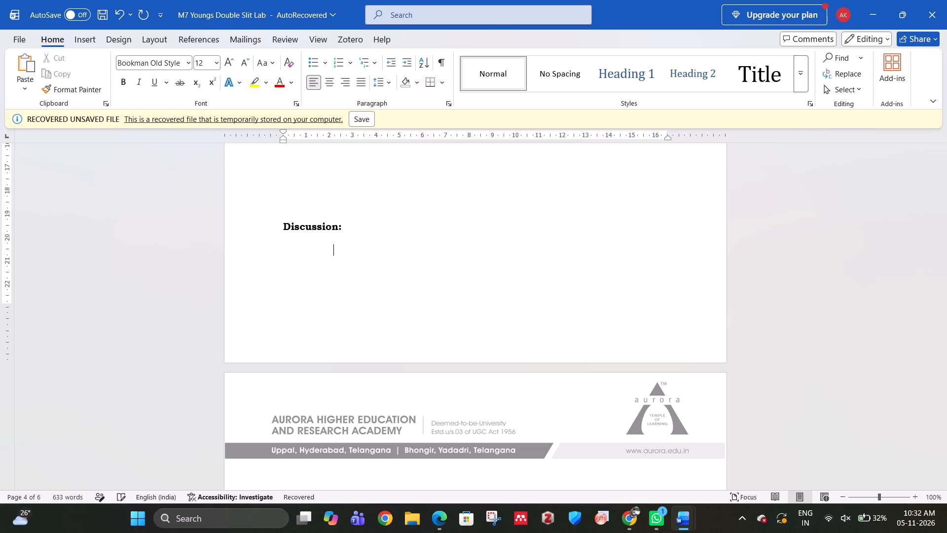
Paste the copied text about bright and dark fringes, fringe width and light's wave behaviour under the Discussion heading.
key("ctrl+v")
left_click(356, 237, "ctrl")
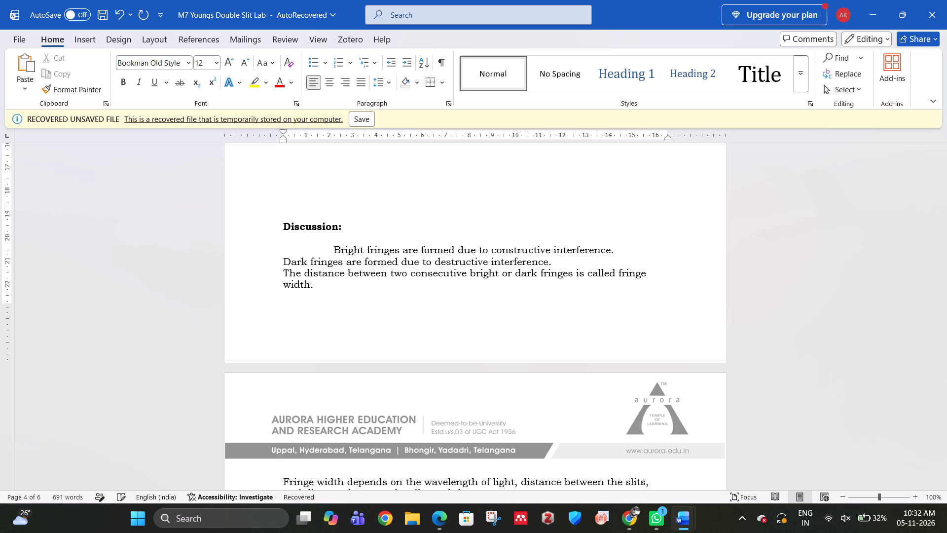
Switch to WhatsApp and select the Conclusion paragraph on Young's Double Slit Experiment in the self-chat message.
scroll(400, 374, "down", 4)
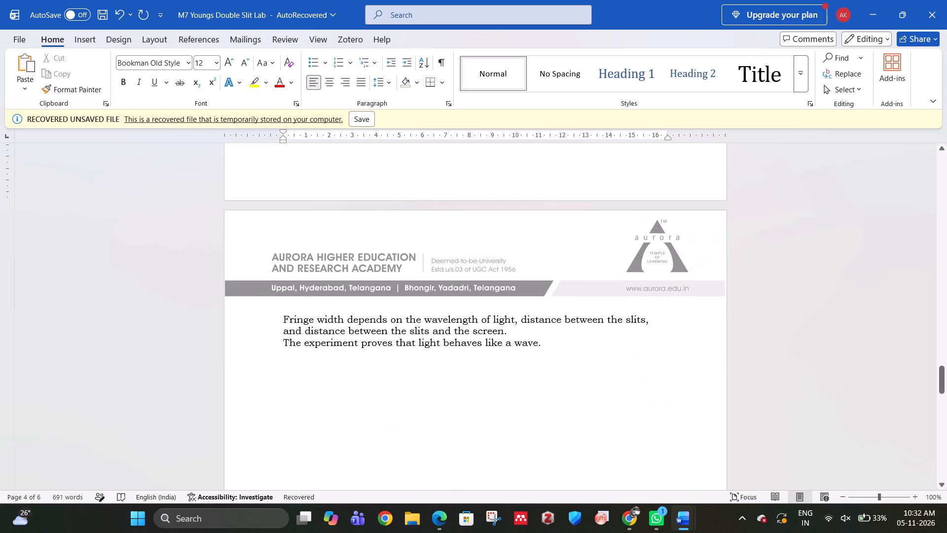
scroll(400, 374, "down", 1)
scroll(442, 353, "up", 1)
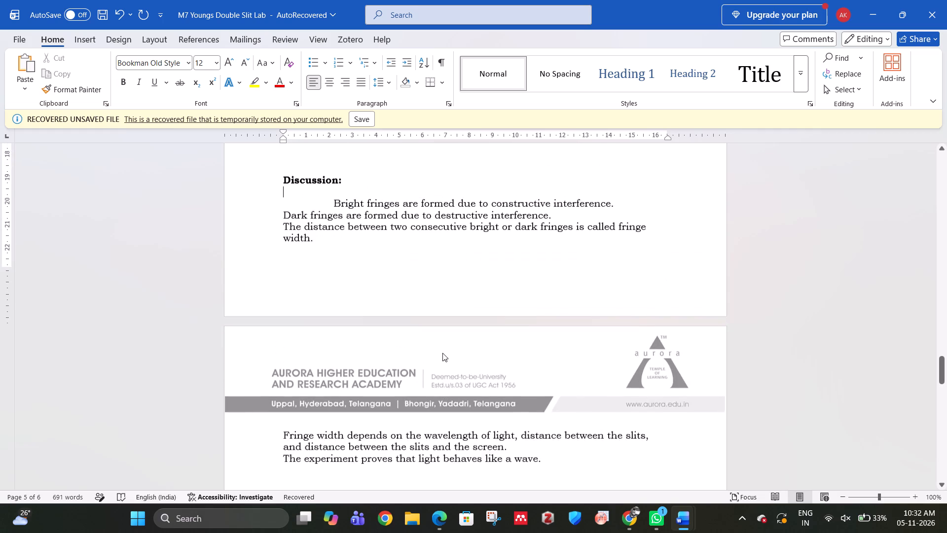
scroll(442, 353, "up", 2)
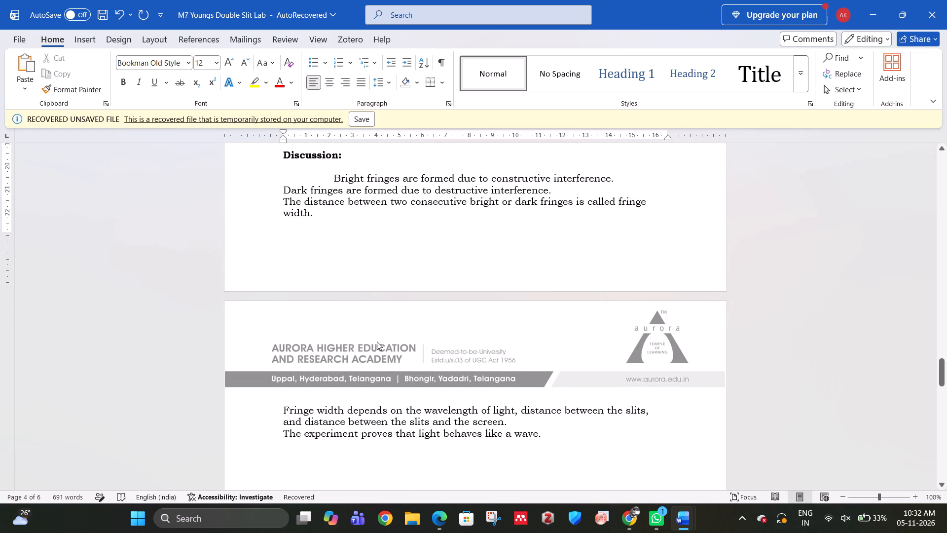
scroll(377, 342, "down", 4)
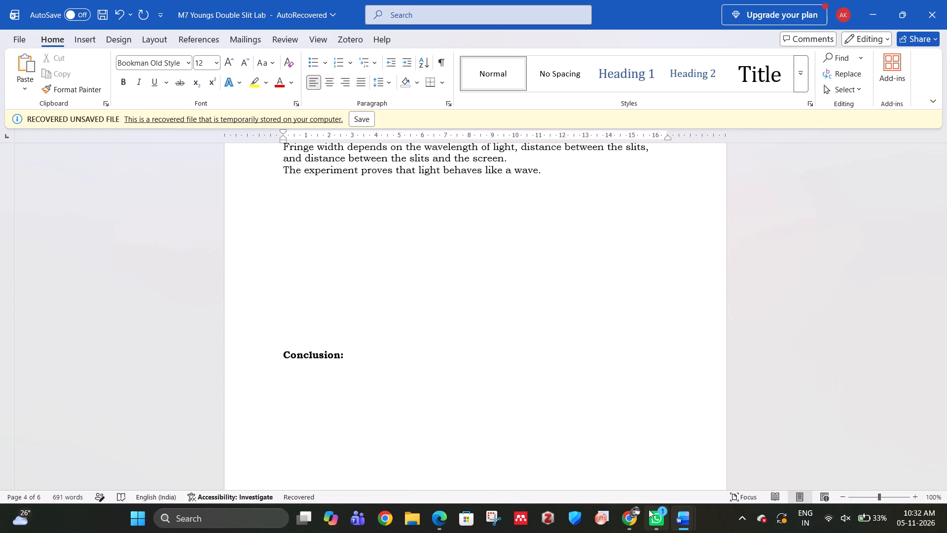
left_click_drag(648, 455, 318, 258)
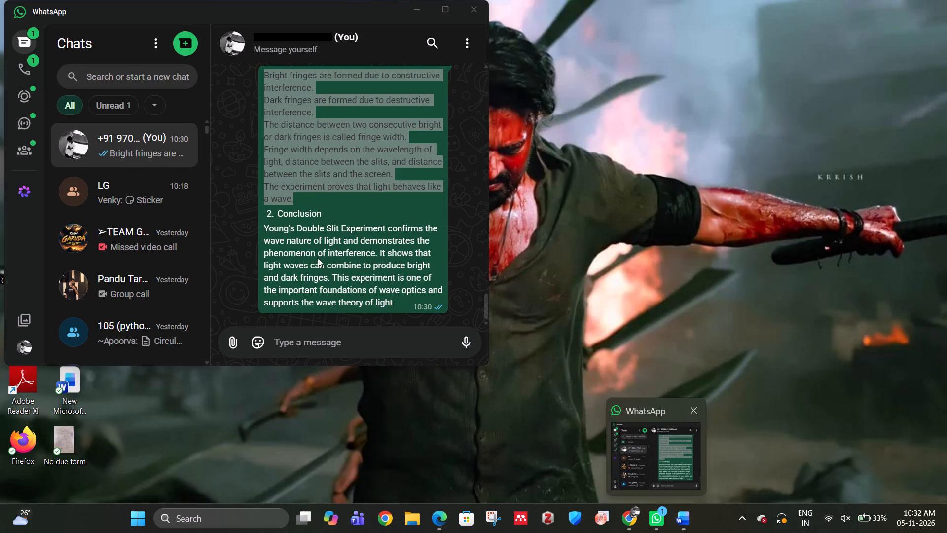
left_click_drag(318, 258, 264, 206)
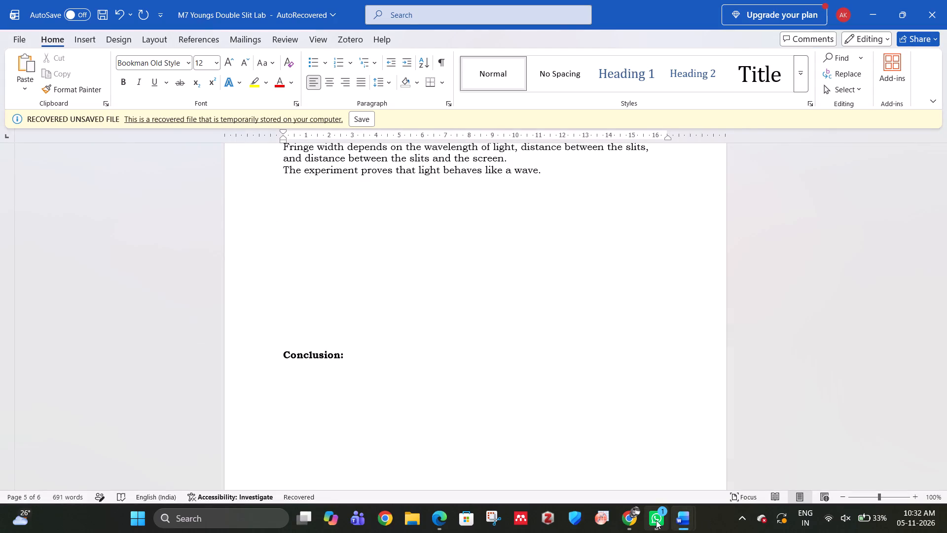
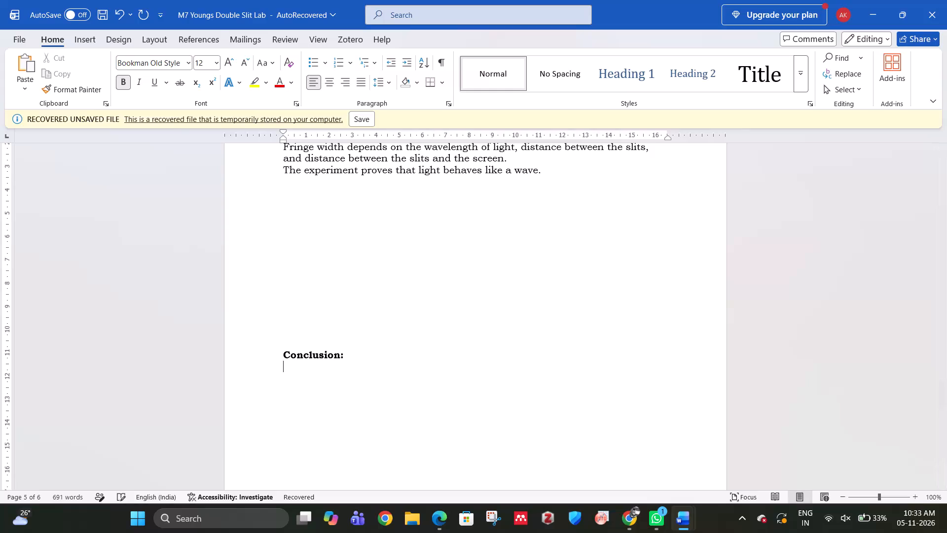
Paste the copied conclusion paragraph below the Conclusion heading, leaving a blank line above it and indenting its first line with spaces.
key("space")
key("space")
key("space")
key("space")
key("space")
key("space")
key("space")
key("space")
key("space")
key("space")
key("space")
key("space")
key("space")
key("space")
key("space")
key("Return")
key("space")
key("space")
key("space")
key("space")
key("space")
key("space")
key("space")
key("space")
key("space")
key("space")
key("space")
key("space")
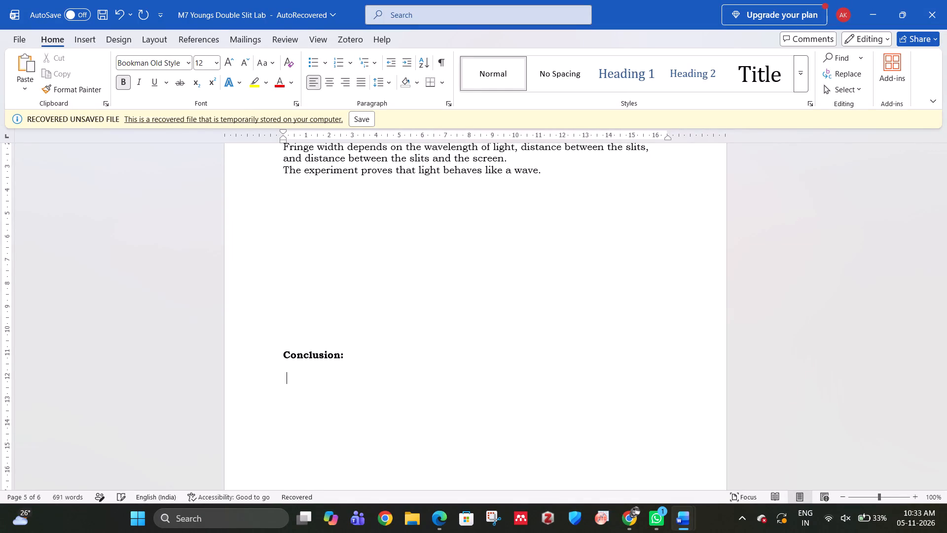
key("space")
key("ctrl+v")
Apply the No Spacing style to the pasted conclusion paragraph.
scroll(372, 356, "down", 1)
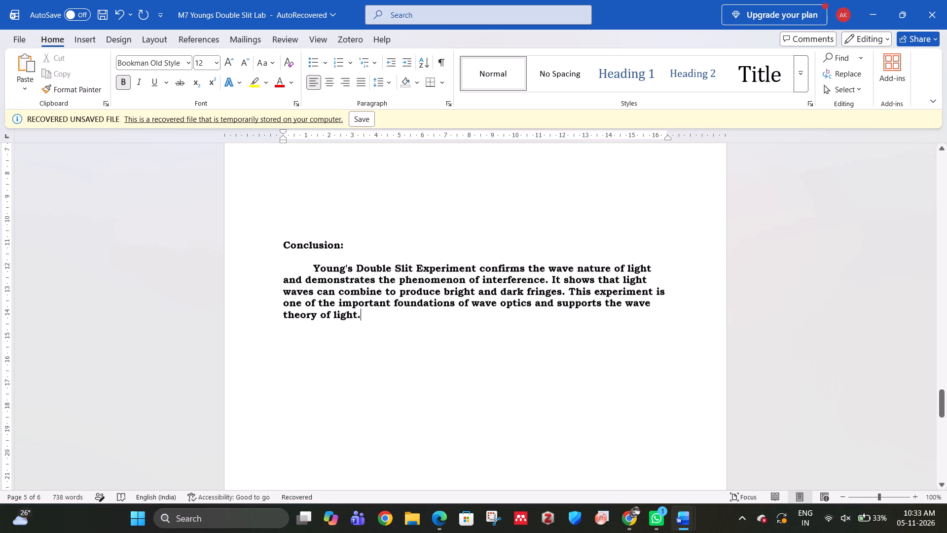
left_click(497, 73)
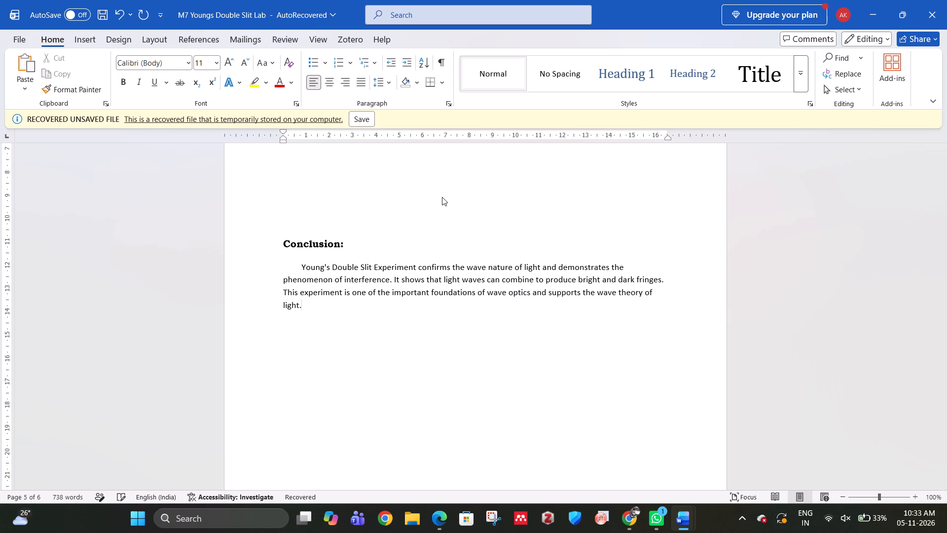
left_click(558, 70)
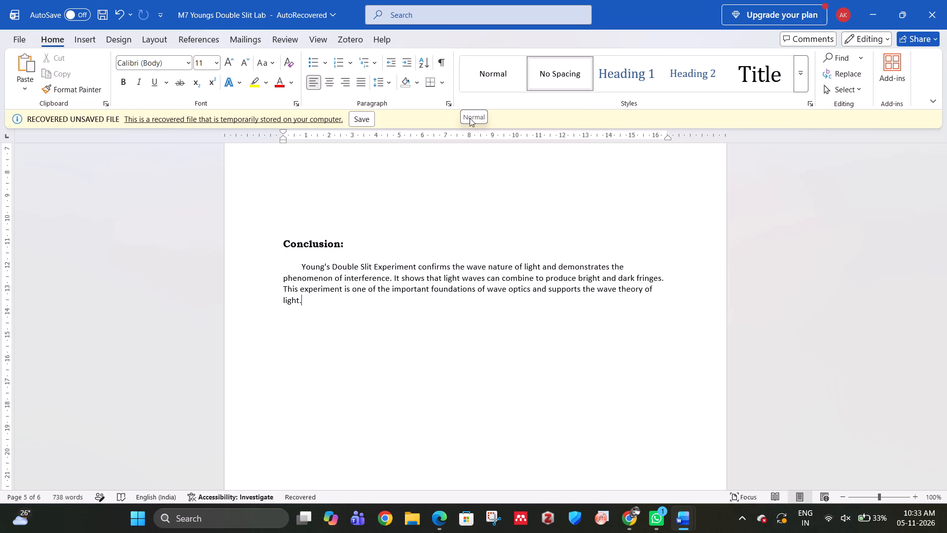
left_click(470, 118)
Delete three of the empty lines between the end of the discussion text and the Conclusion heading.
scroll(447, 179, "up", 1)
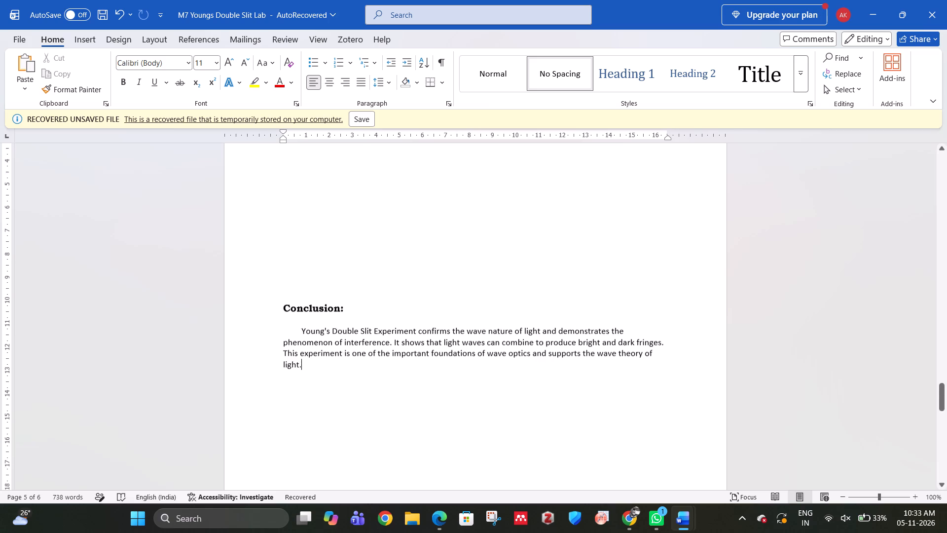
scroll(447, 179, "up", 1)
scroll(447, 179, "down", 1)
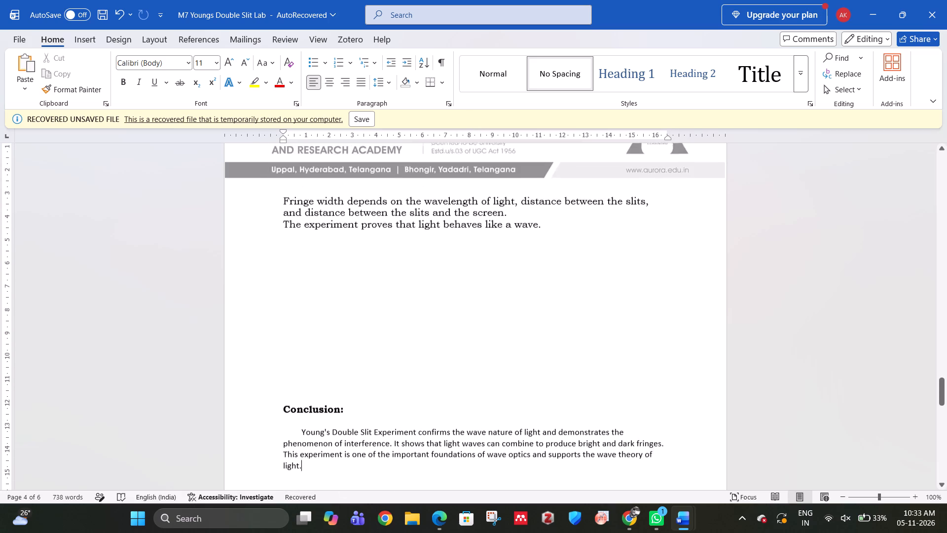
scroll(447, 179, "down", 3)
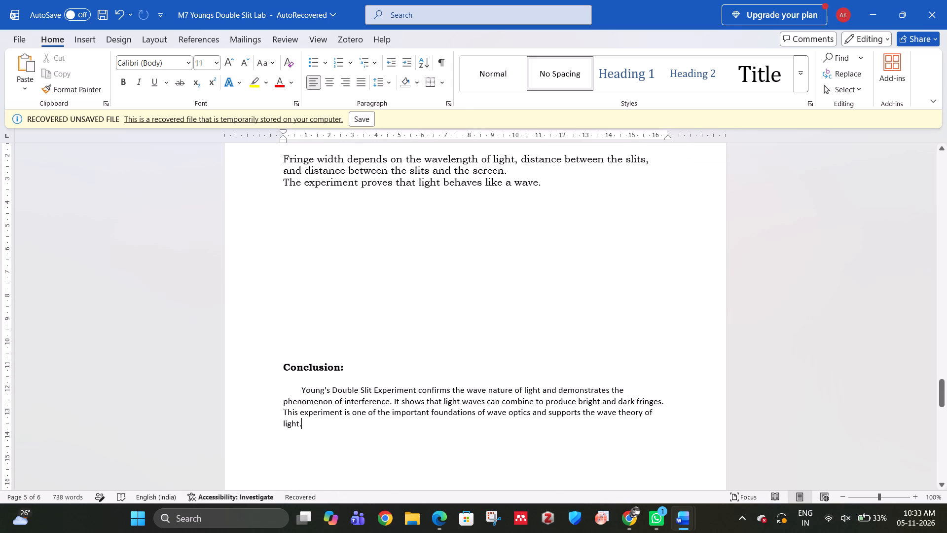
scroll(447, 179, "up", 1)
left_click(384, 317)
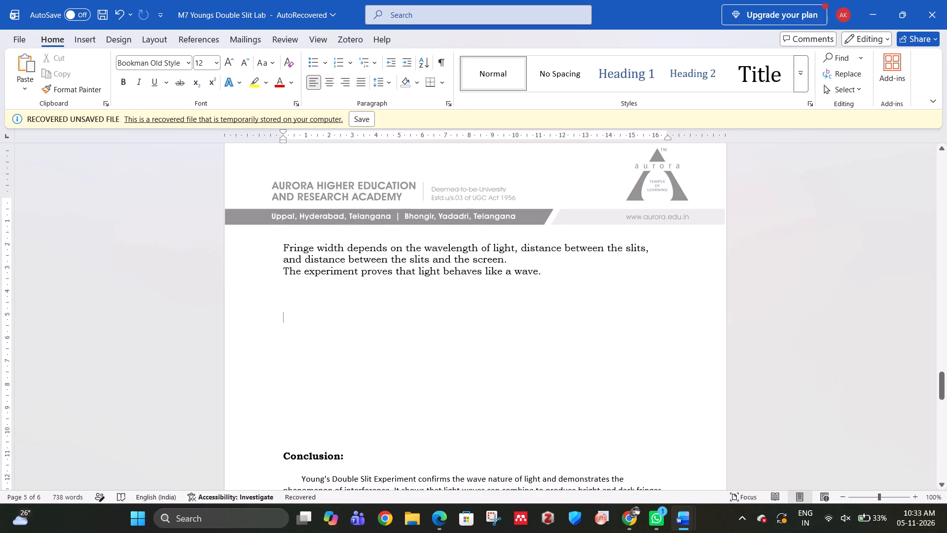
key("BackSpace")
key("BackSpace")
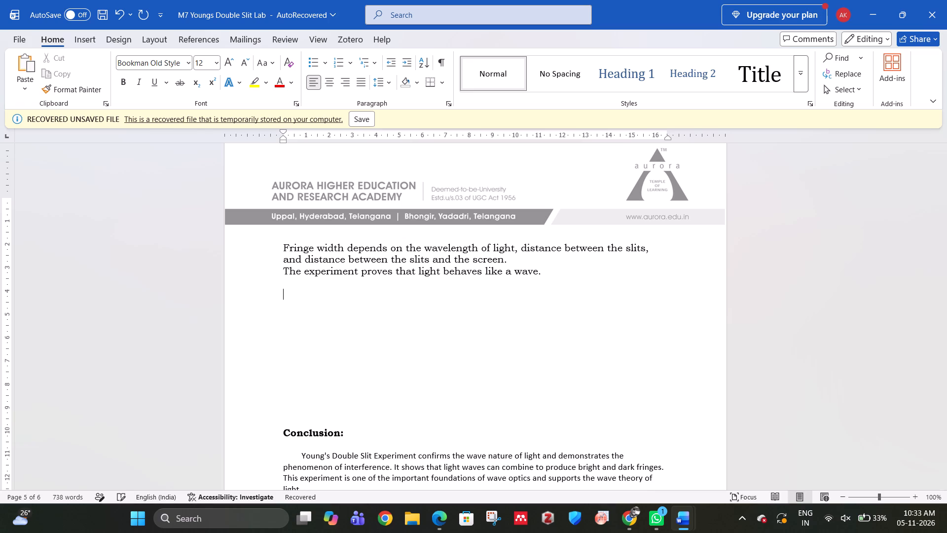
key("BackSpace")
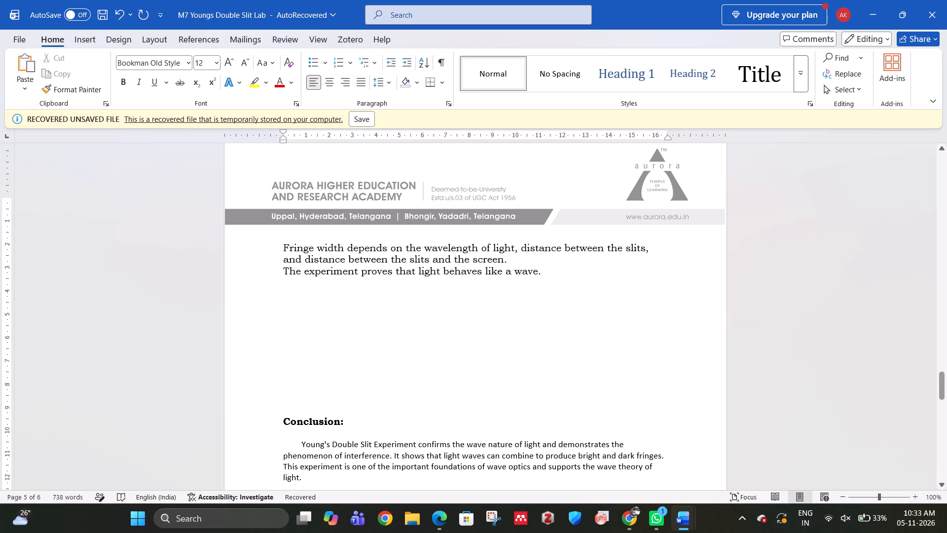
Move the numbered list of Viva Voce questions out so its numbers align with the page's left margin.
scroll(426, 423, "down", 1)
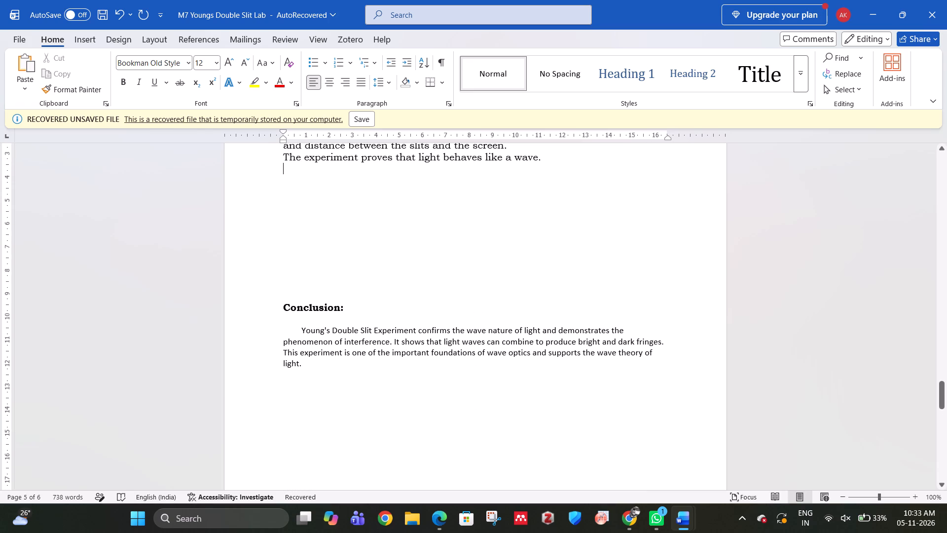
scroll(426, 423, "down", 7)
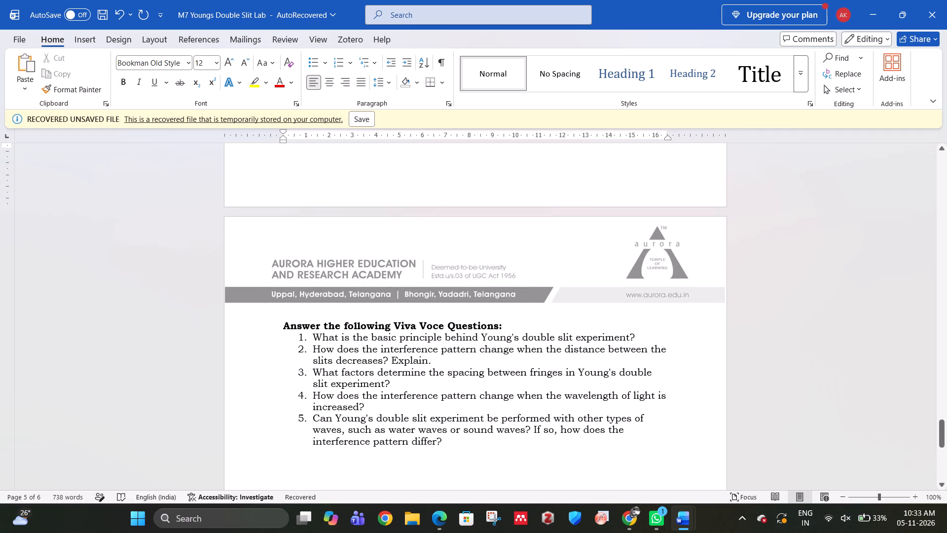
left_click_drag(300, 332, 396, 364)
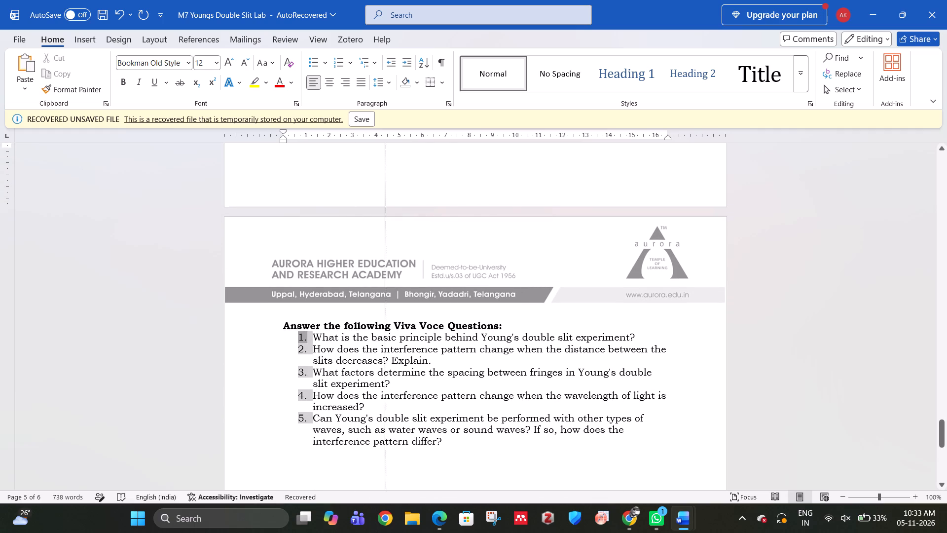
left_click_drag(396, 364, 204, 363)
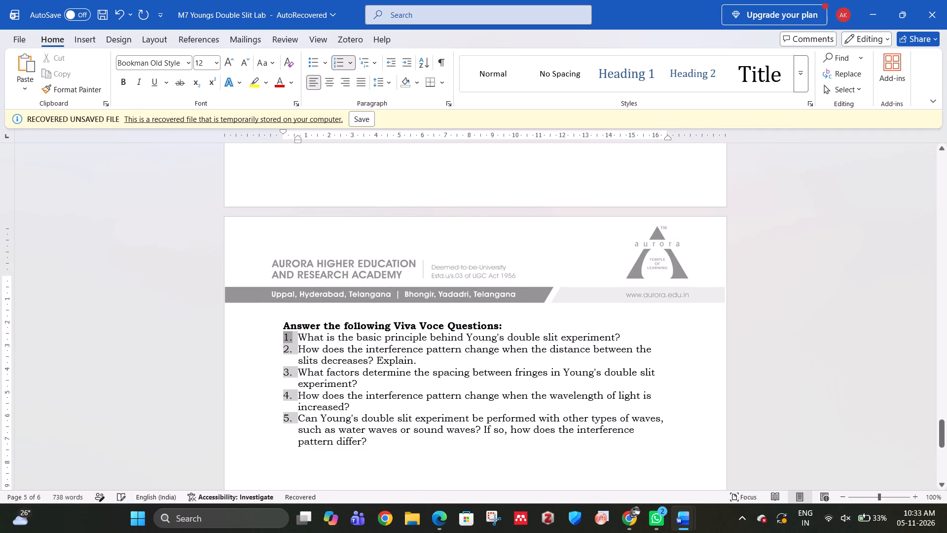
Copy all five Viva Voce questions.
left_click(296, 337)
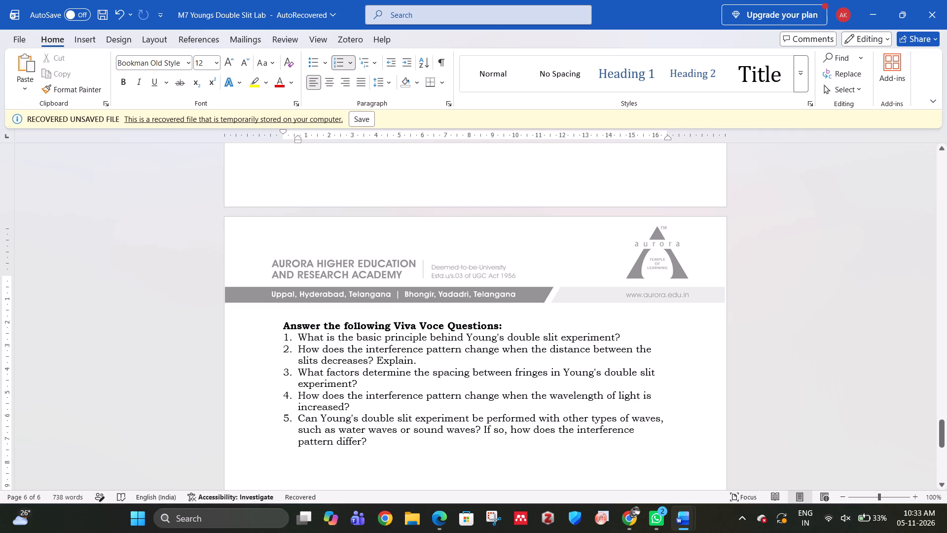
left_click_drag(296, 336, 401, 480)
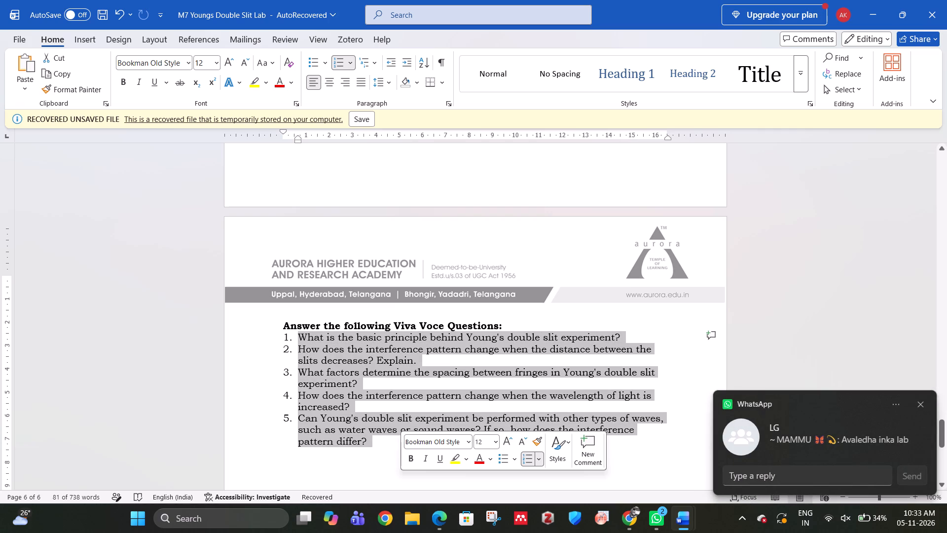
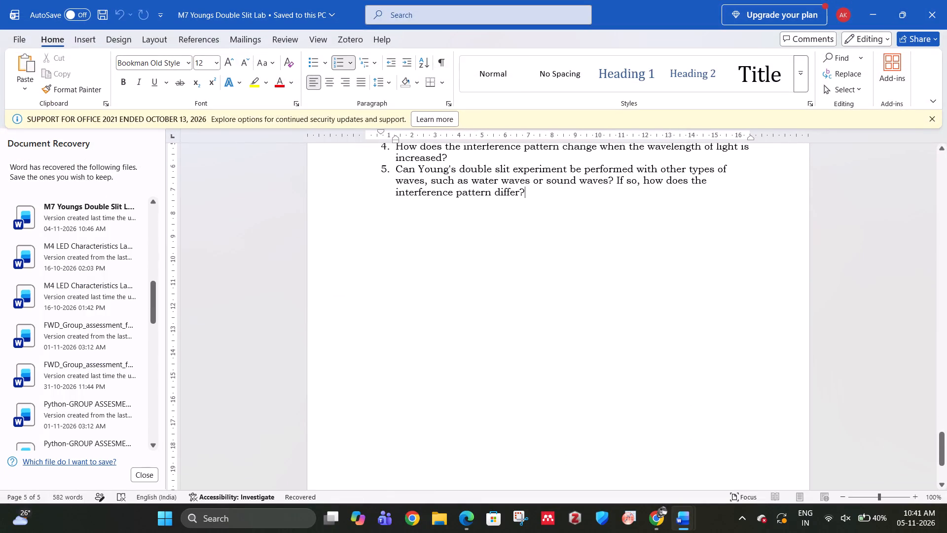
End the numbered list after Viva Voce question 5 and paste the copied questions with answers below it, leaving two empty lines between.
key("Return")
key("Return")
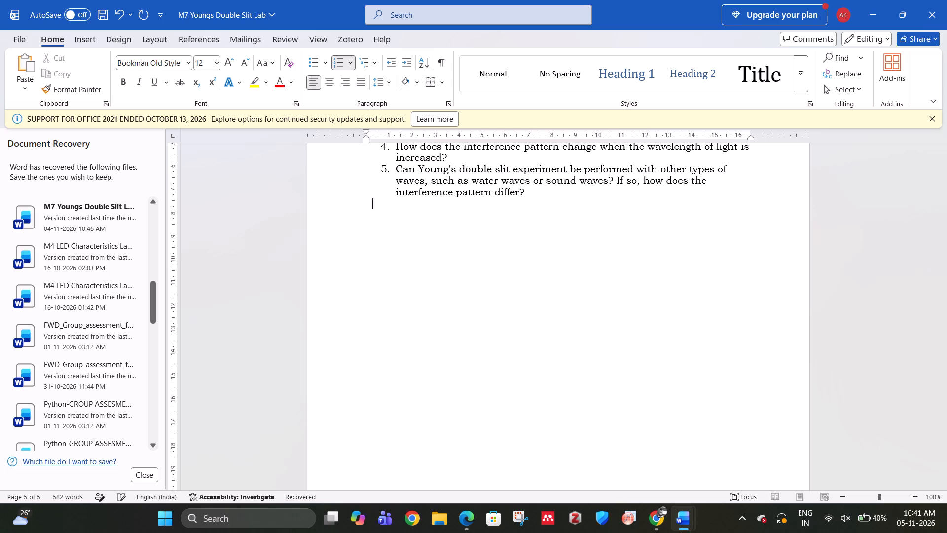
key("Return")
key("Return")
key("ctrl+v")
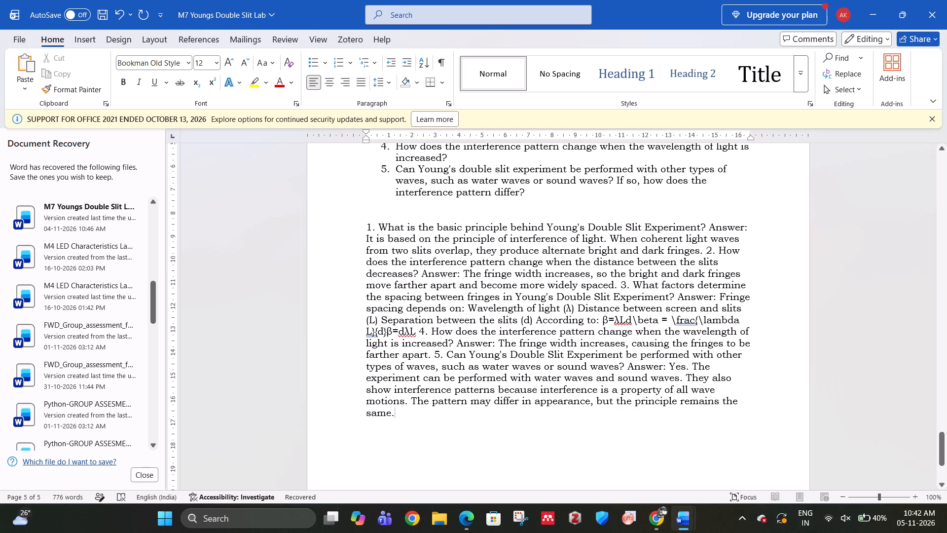
Select the whole pasted block of Viva Voce questions and answers, including the empty line directly above it.
left_click_drag(364, 220, 601, 468)
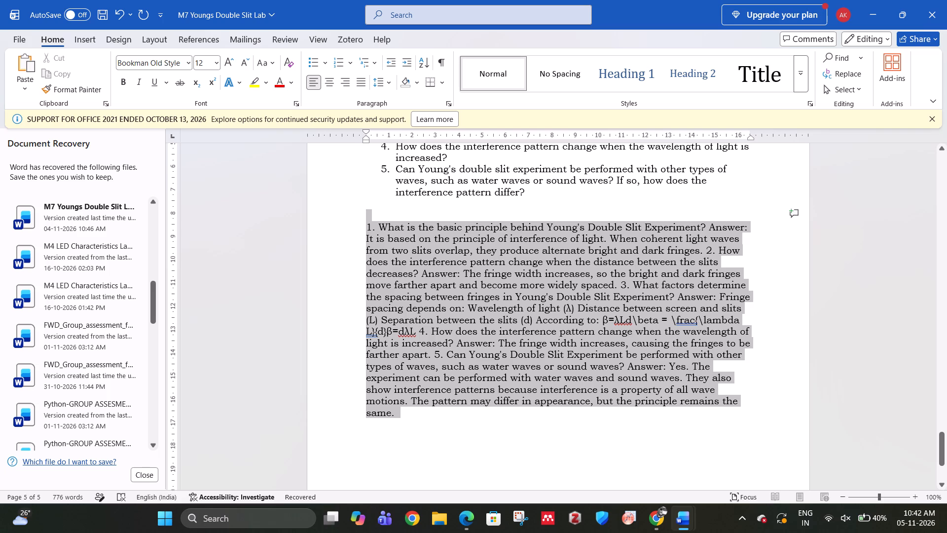
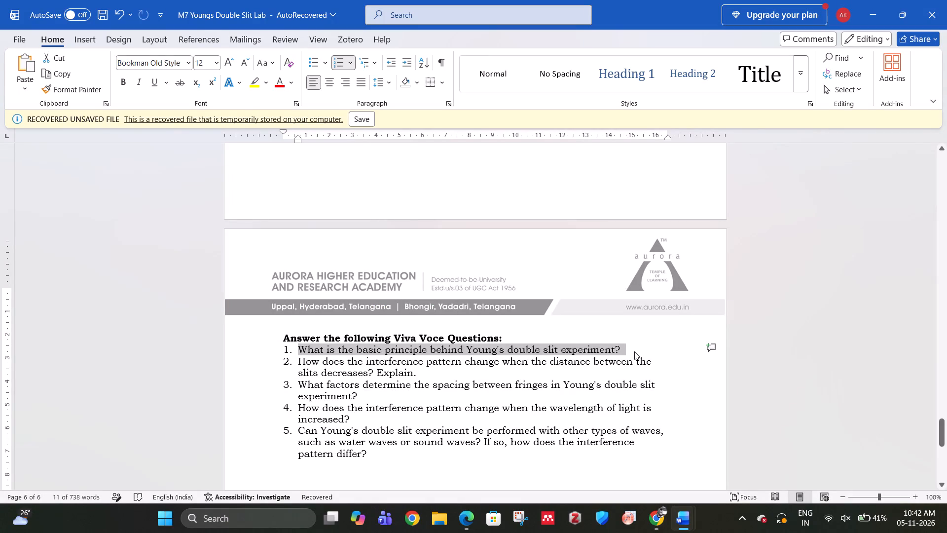
Add a new line for the answer directly below the first Viva Voce question, on the experiment's basic principle.
key("Return")
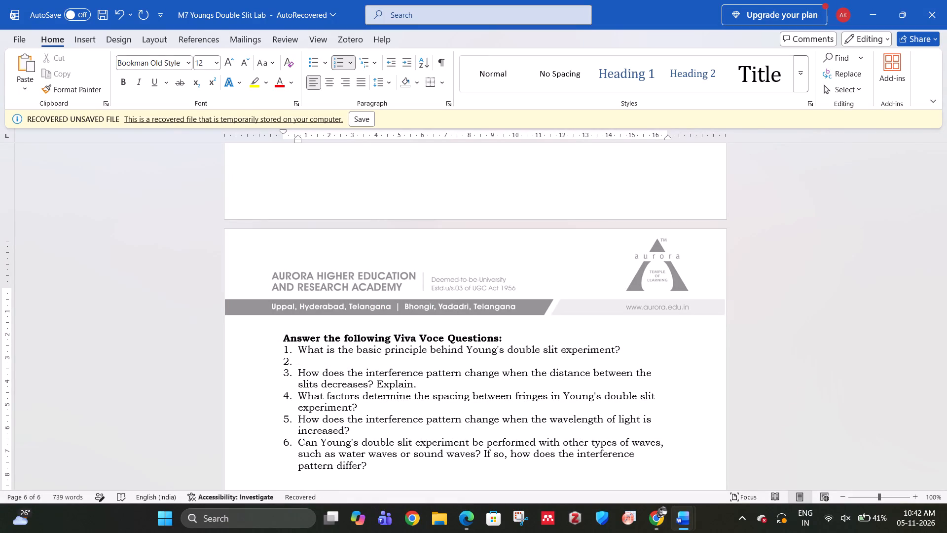
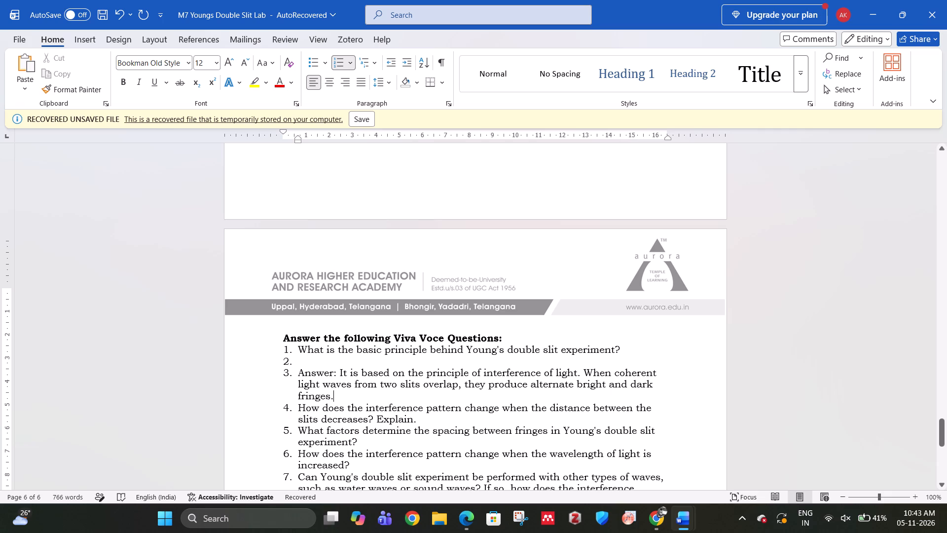
Add an empty line after the answer to the first Viva Voce question, before the question on slit distance.
key("Return")
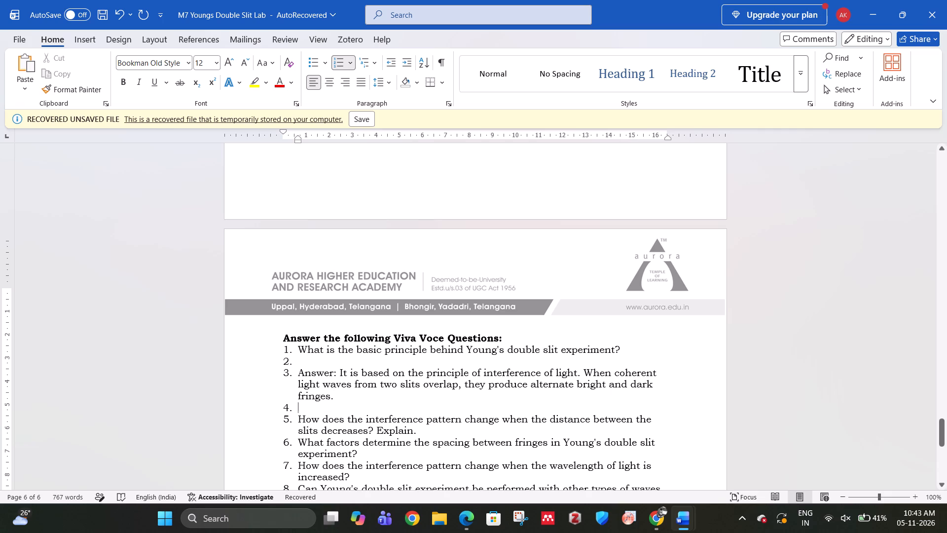
Remove the list numbering from the first Viva Voce answer and from the blank lines above and below it.
left_click(295, 359)
key("BackSpace")
left_click(293, 410)
key("BackSpace")
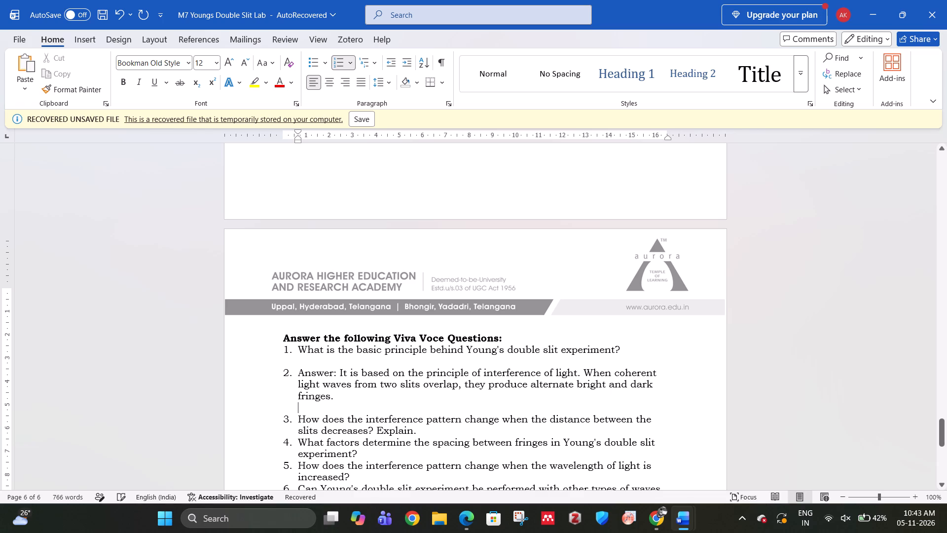
left_click(291, 368)
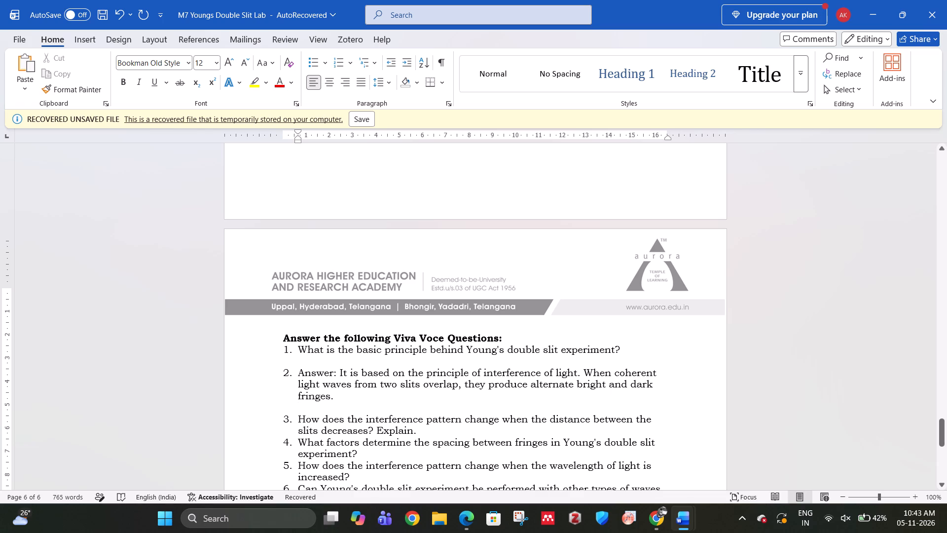
left_click(291, 373)
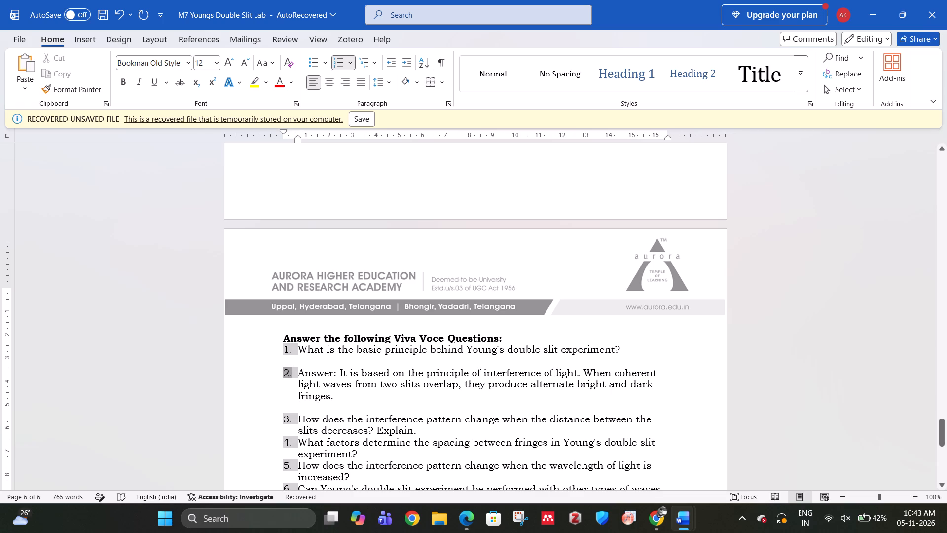
left_click(292, 373)
key("BackSpace")
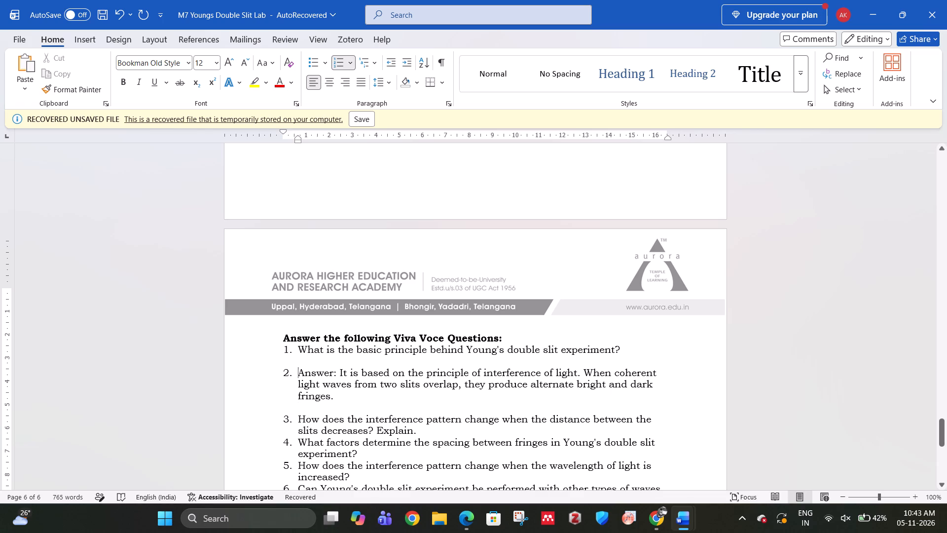
Place the text cursor at the end of the second Viva Voce question, on decreasing the distance between the slits.
scroll(292, 373, "down", 1)
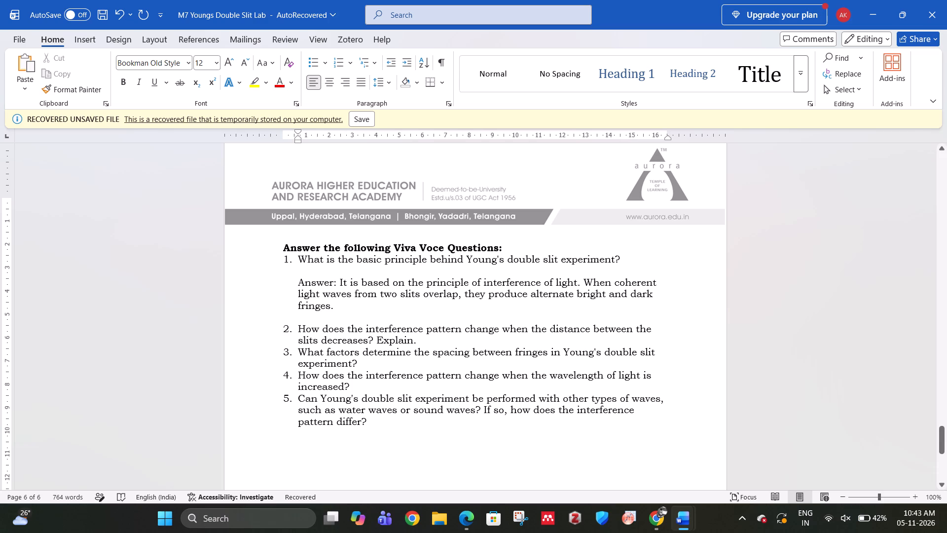
left_click(426, 340)
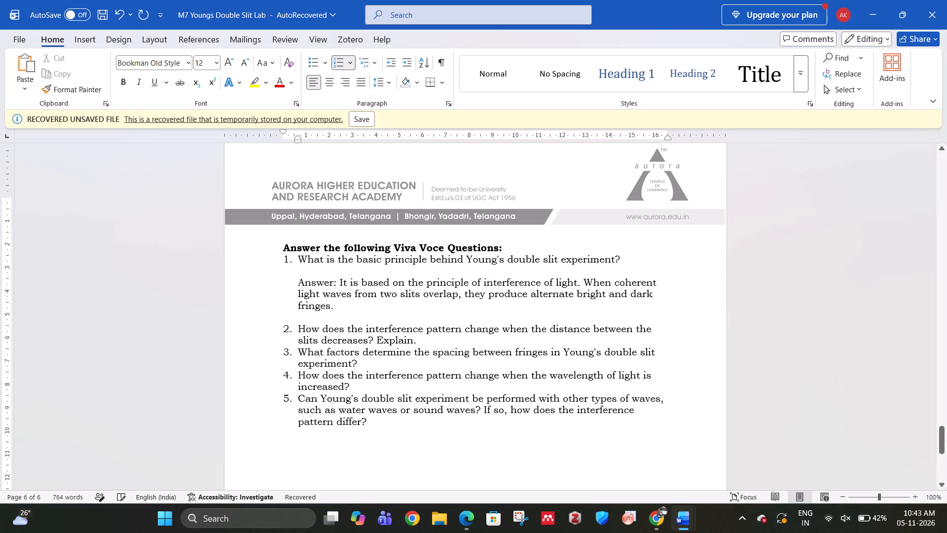
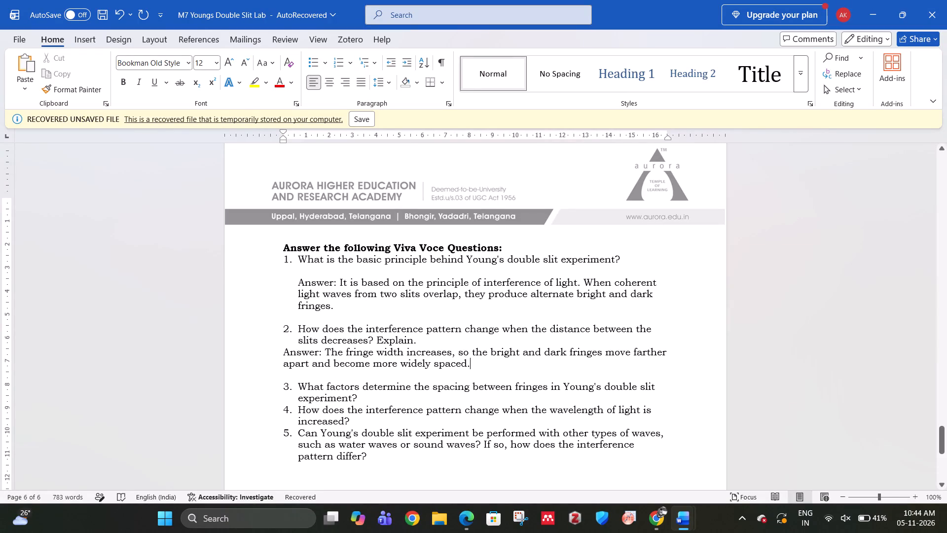
Place the text cursor at the start of the second Viva Voce answer, before "Answer: The fringe width increases".
left_click(280, 352)
Indent the first line of the second Viva Voce answer with six spaces before "Answer:".
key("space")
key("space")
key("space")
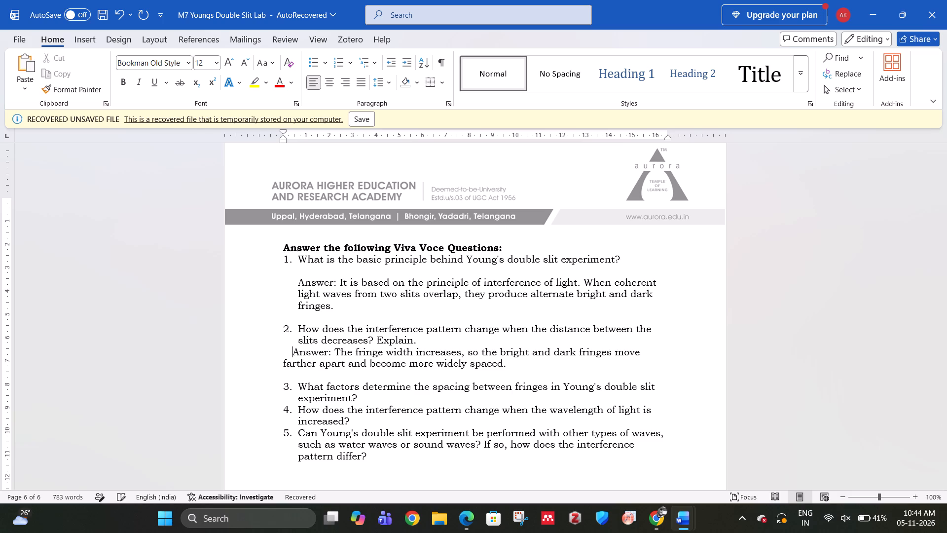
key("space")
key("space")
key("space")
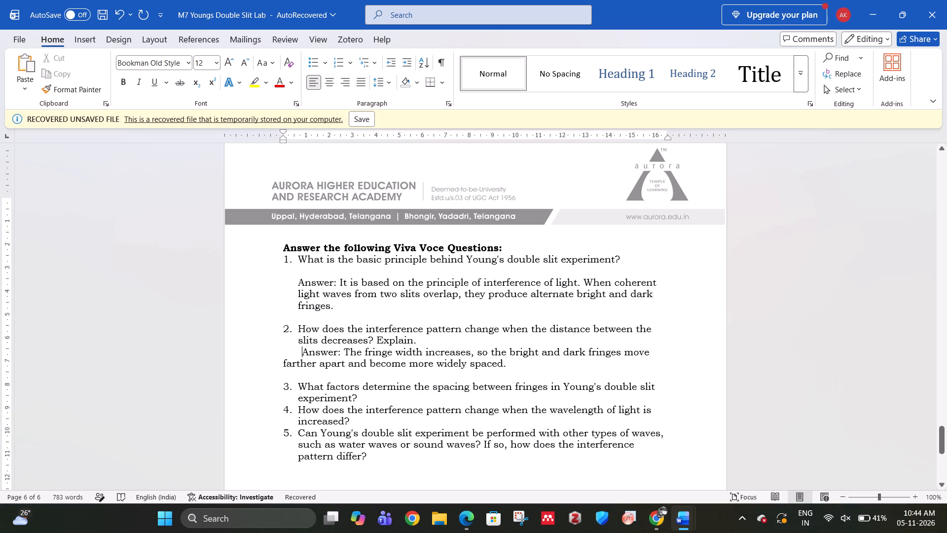
Insert a blank line without list numbering between the second Viva Voce question and its answer.
left_click(423, 342)
key("Return")
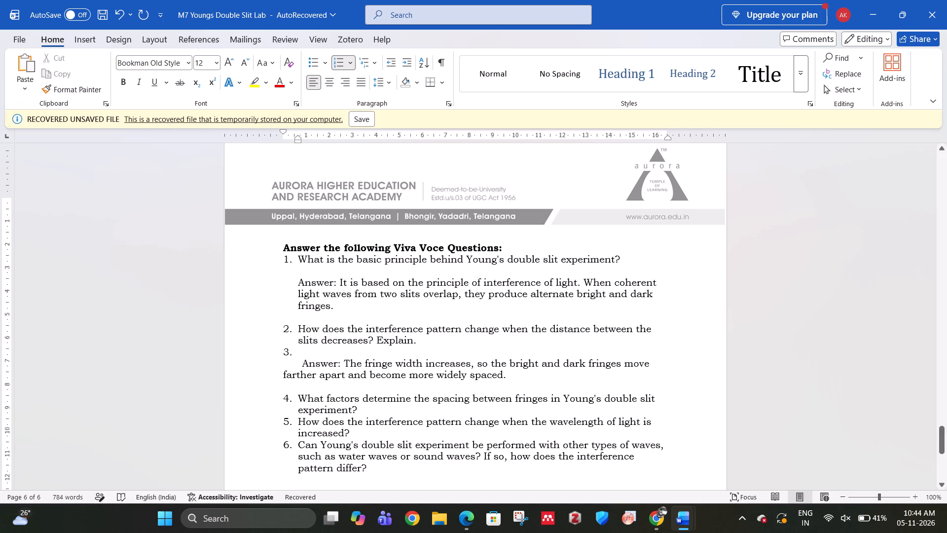
left_click(295, 349)
key("BackSpace")
key("BackSpace")
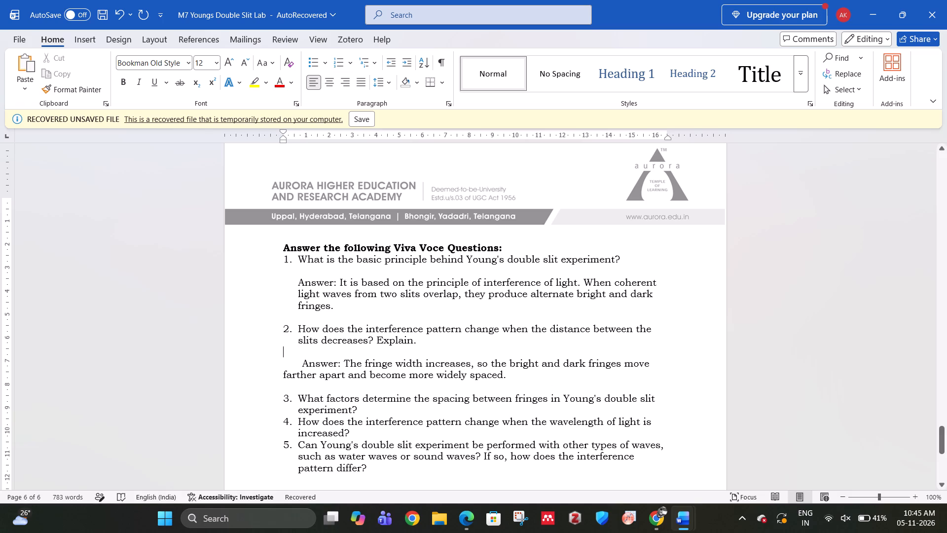
Add four blank, unnumbered lines below the third Viva Voce question, on factors determining fringe spacing, as answer space.
left_click(365, 410)
key("Return")
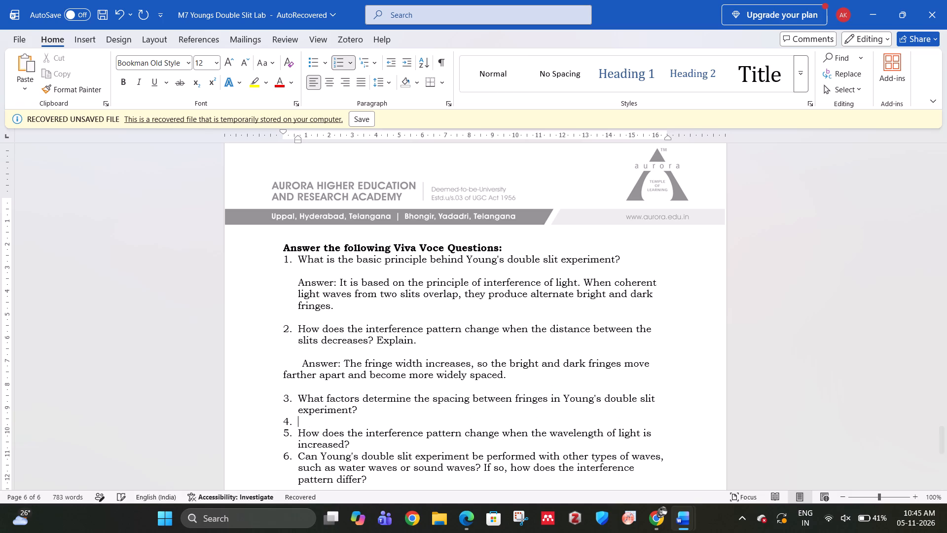
key("Return")
key("Return")
key("Return")
key("Return")
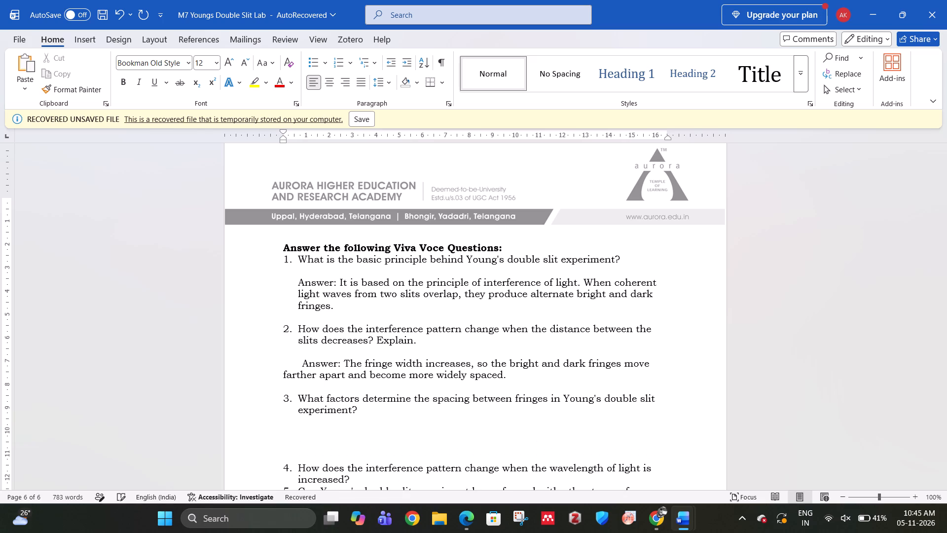
scroll(429, 404, "down", 4)
scroll(359, 240, "up", 1)
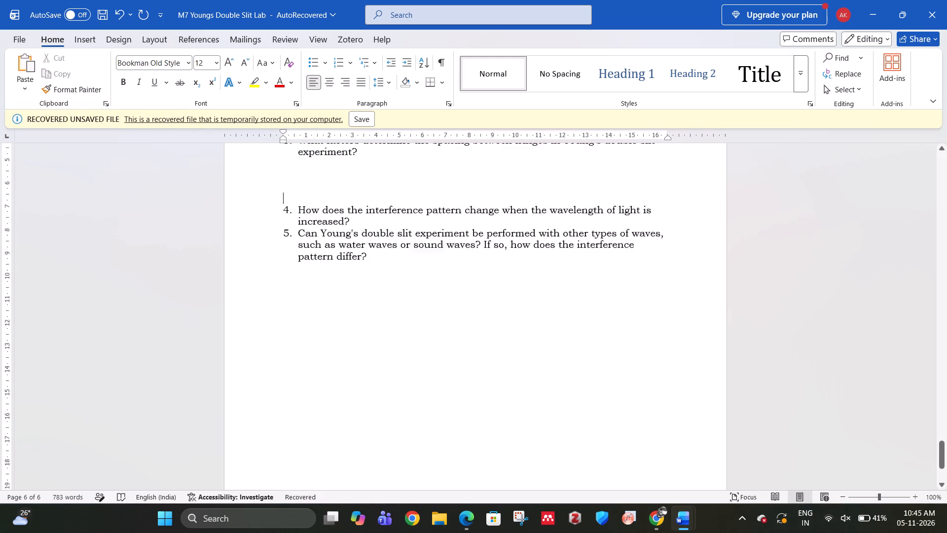
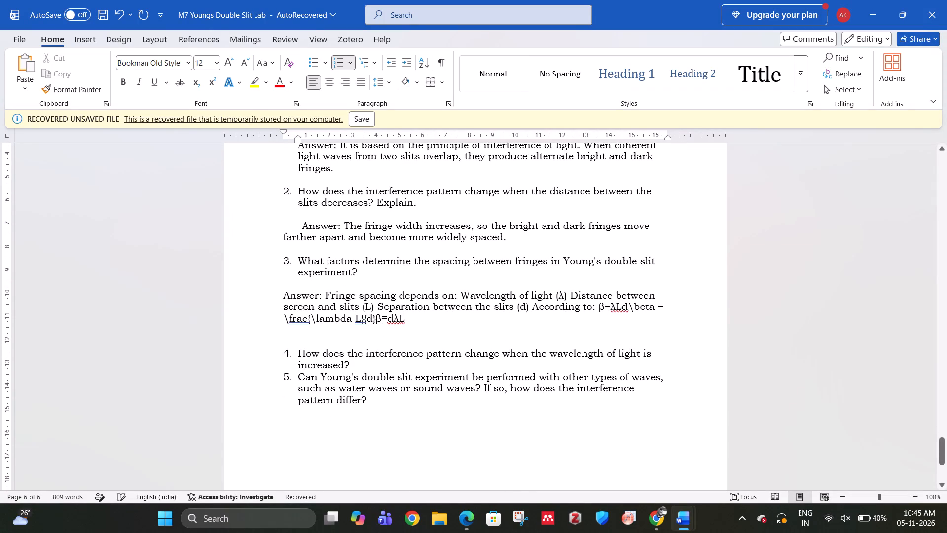
Insert five blank unnumbered lines between the fourth Viva Voce question, on increasing the wavelength of light, and the fifth question.
key("Return")
key("Return")
key("Return")
key("Return")
key("Return")
key("Return")
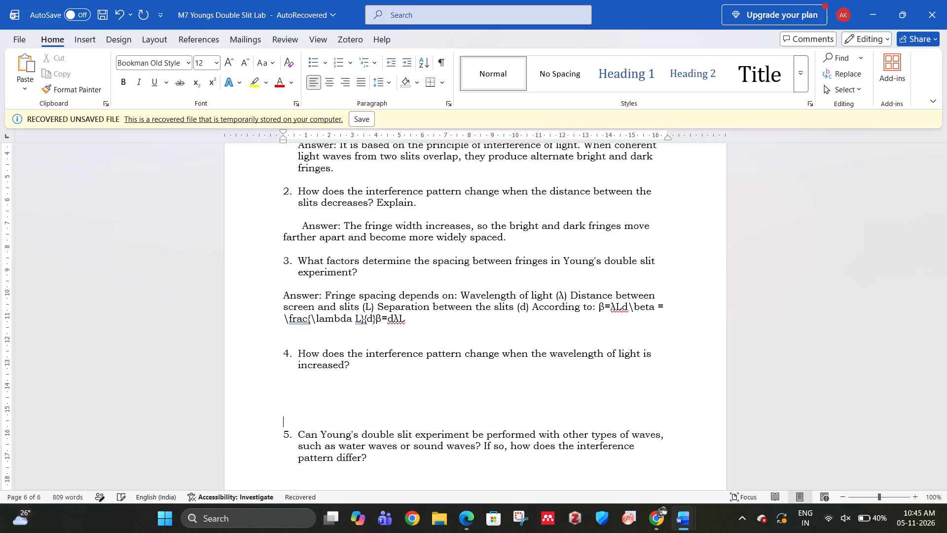
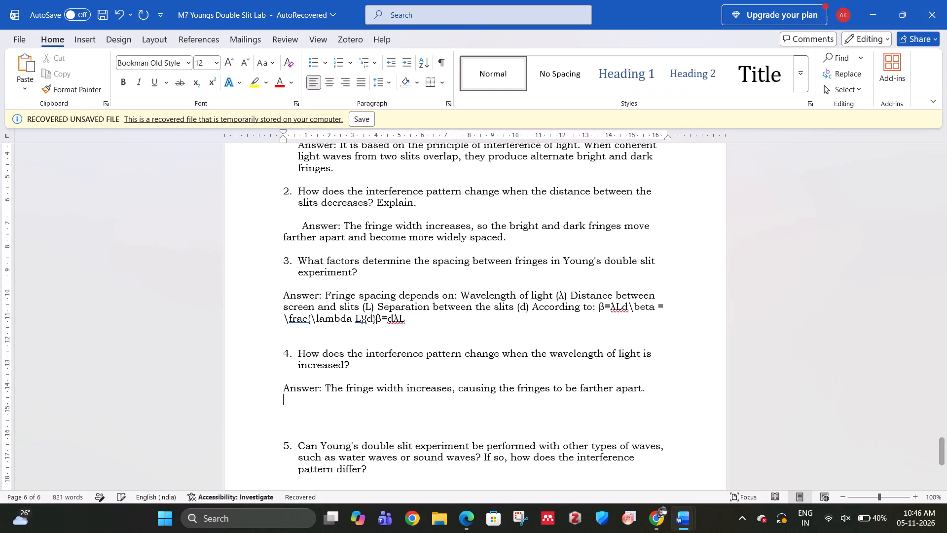
Remove two surplus blank lines between the fourth Viva Voce answer and question 5.
left_click(331, 426)
key("BackSpace")
key("BackSpace")
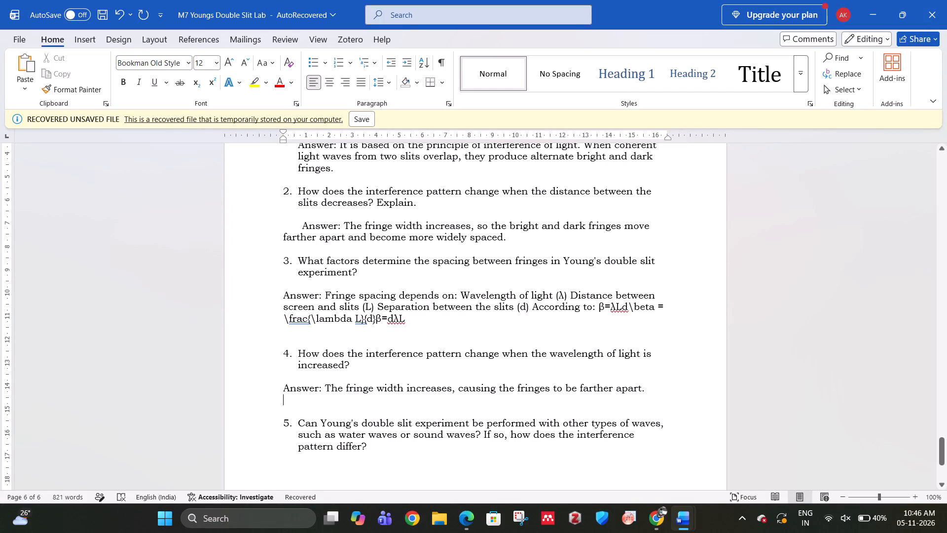
Add unnumbered blank lines below Viva Voce question 5, "Can Young's double slit experiment be performed with other types of waves", for its answer.
left_click(385, 452)
key("Return")
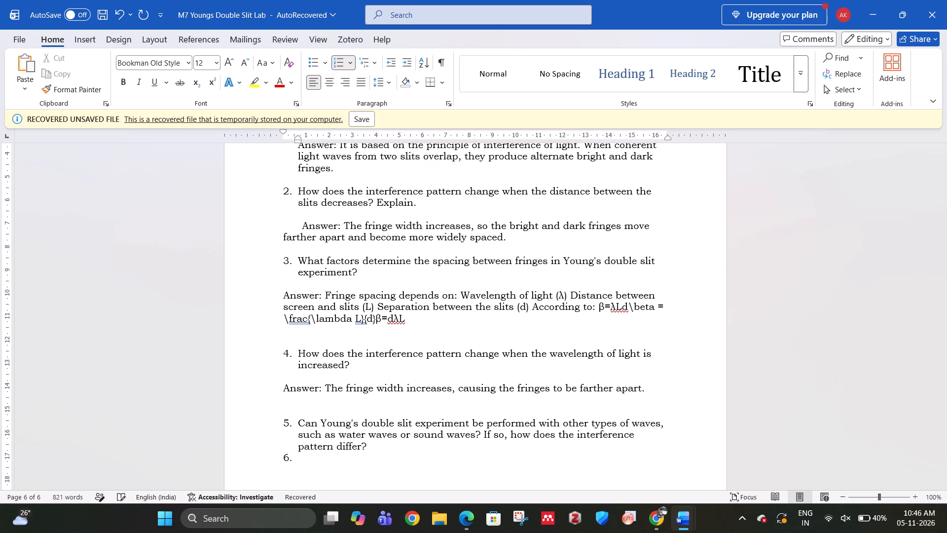
key("BackSpace")
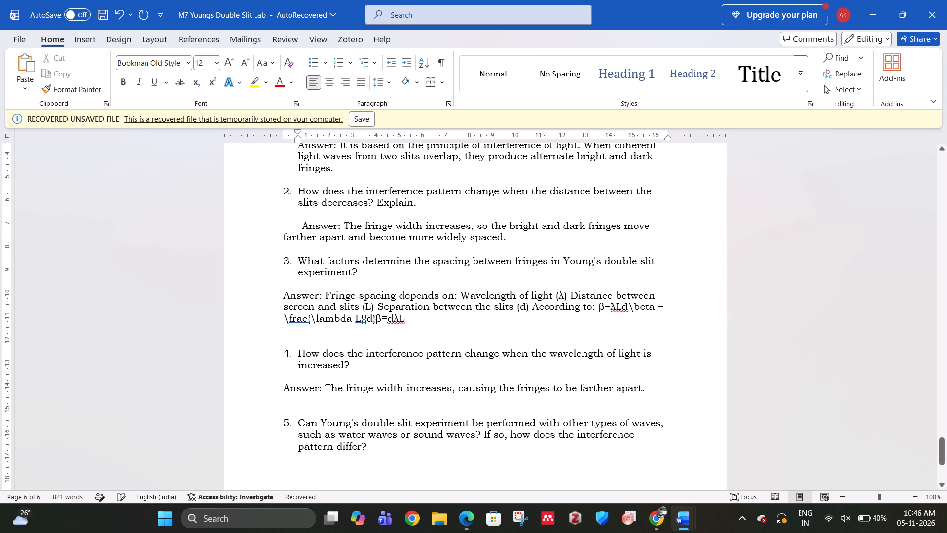
key("Return")
key("Return")
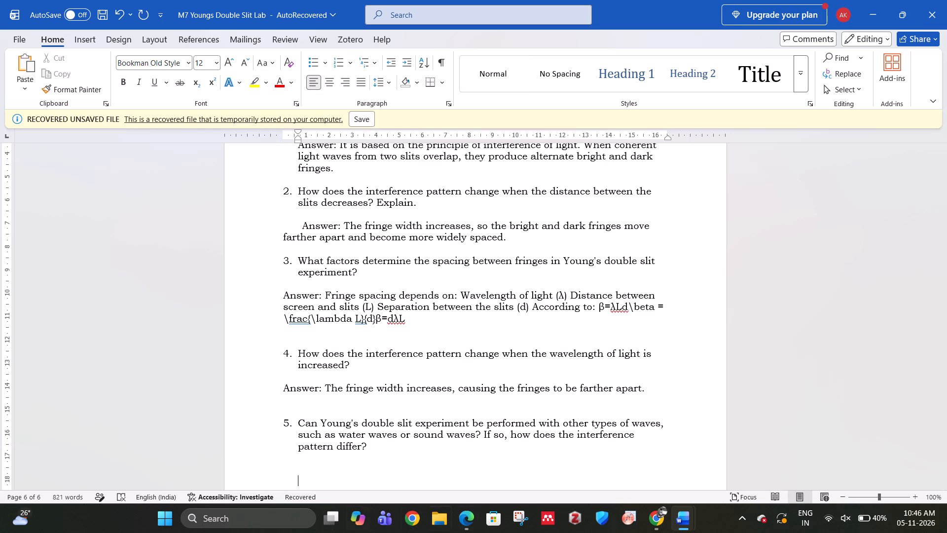
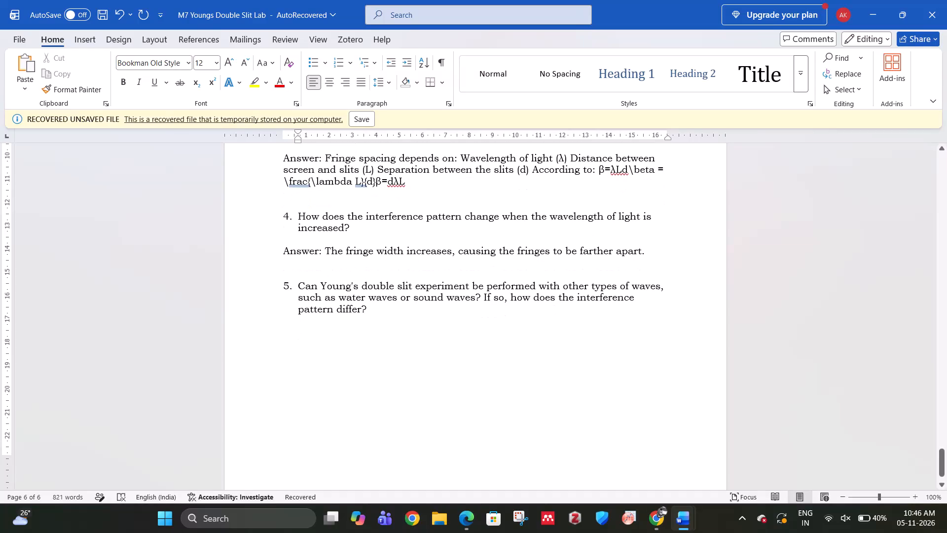
Paste the copied answer beginning "Answer: Yes. The experiment can be performed" below Viva Voce question 5 and remove the surplus blank line above it.
key("ctrl+v")
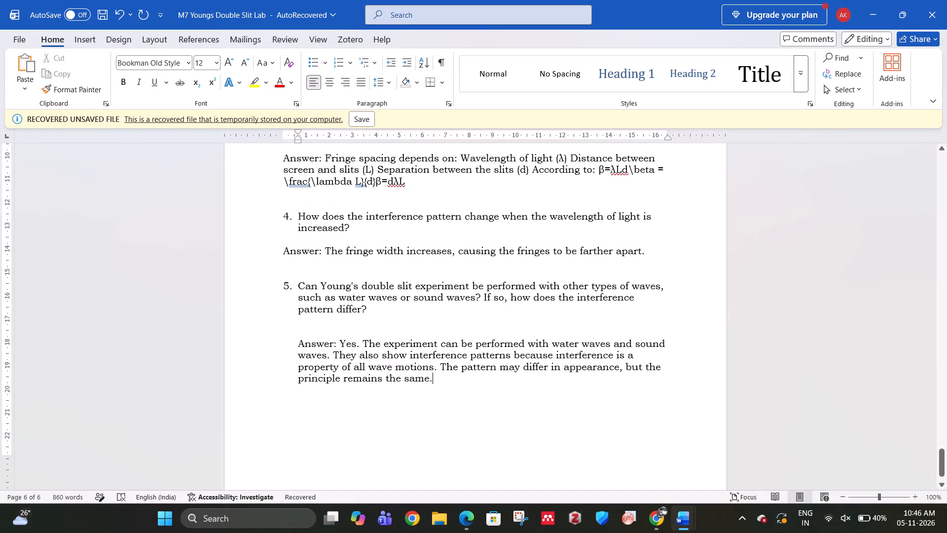
left_click(291, 326)
key("BackSpace")
Review the Data and Observations table, the per-order wavelength calculations and the wavelength stated under Result.
scroll(291, 326, "up", 6)
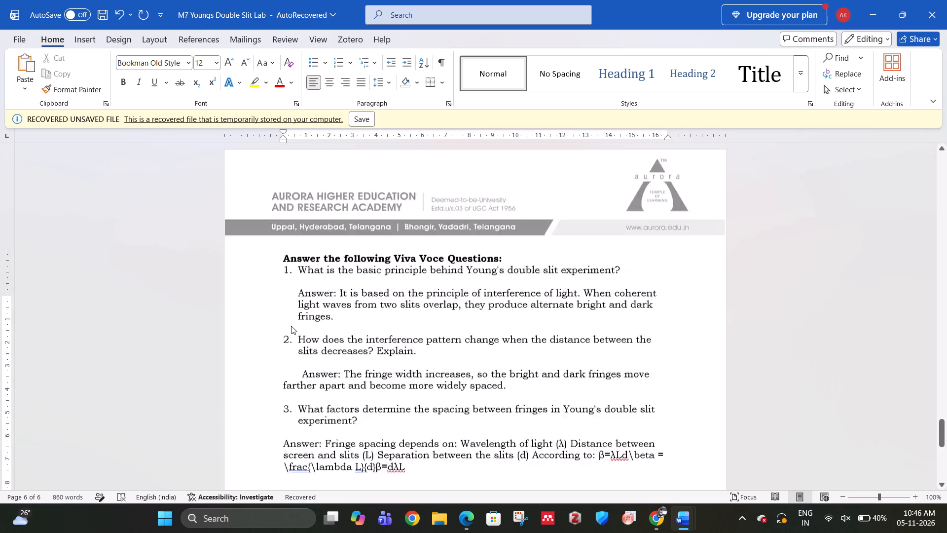
scroll(291, 326, "up", 5)
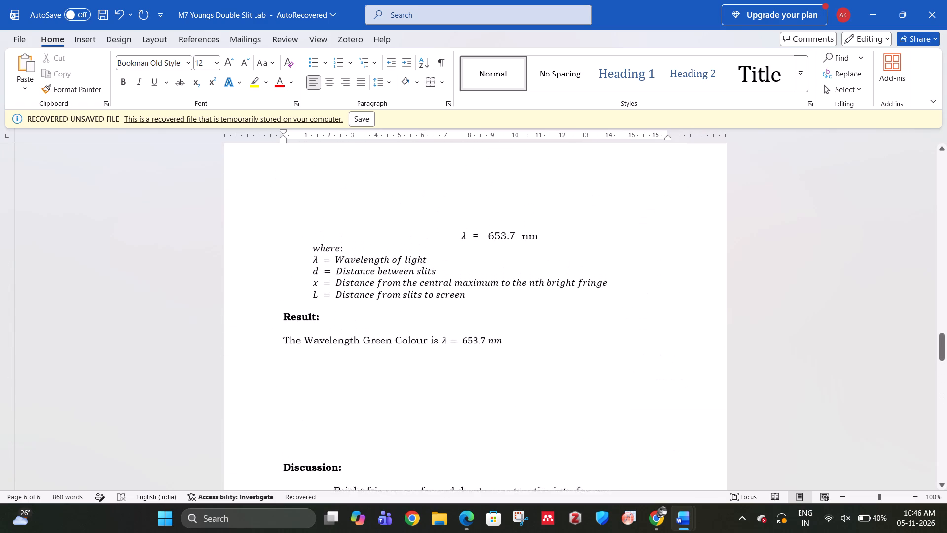
scroll(291, 326, "up", 1)
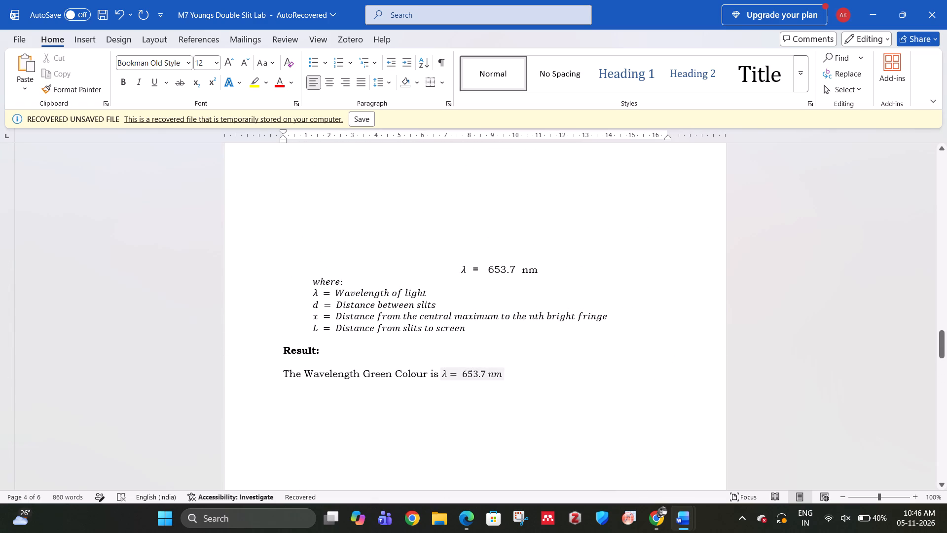
left_click(462, 376)
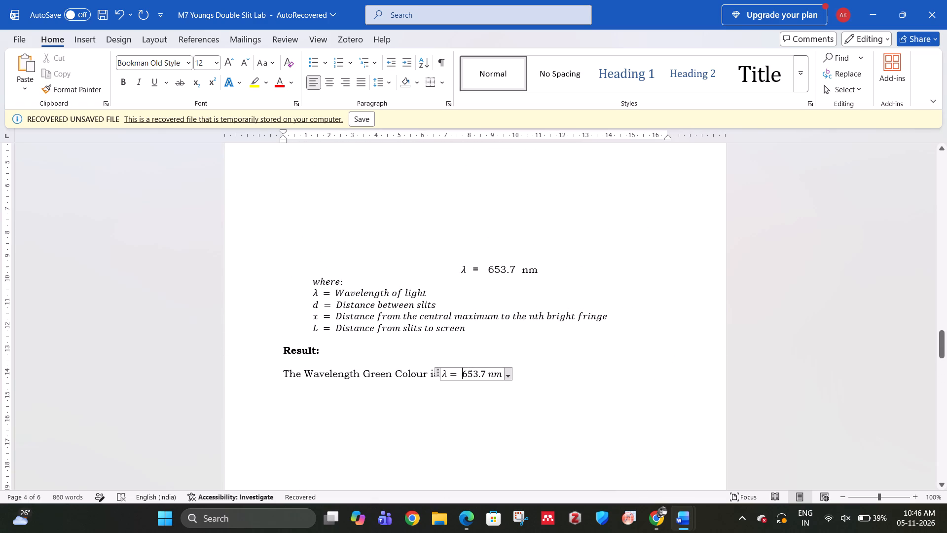
scroll(462, 376, "up", 1)
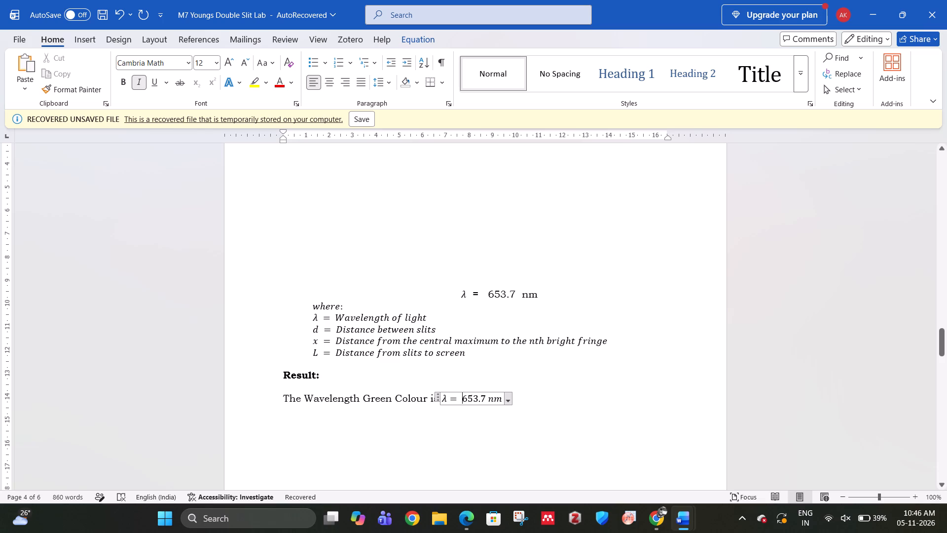
scroll(522, 399, "up", 4)
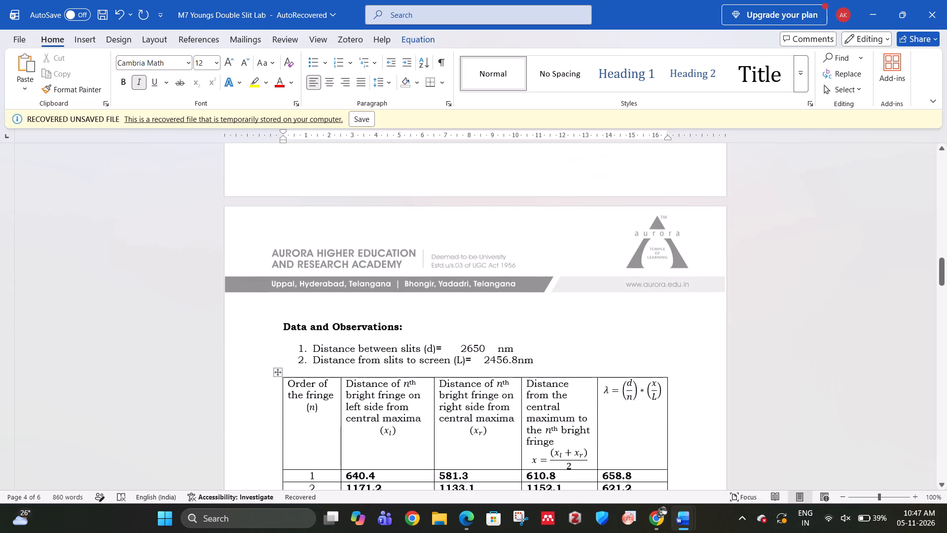
scroll(522, 399, "down", 2)
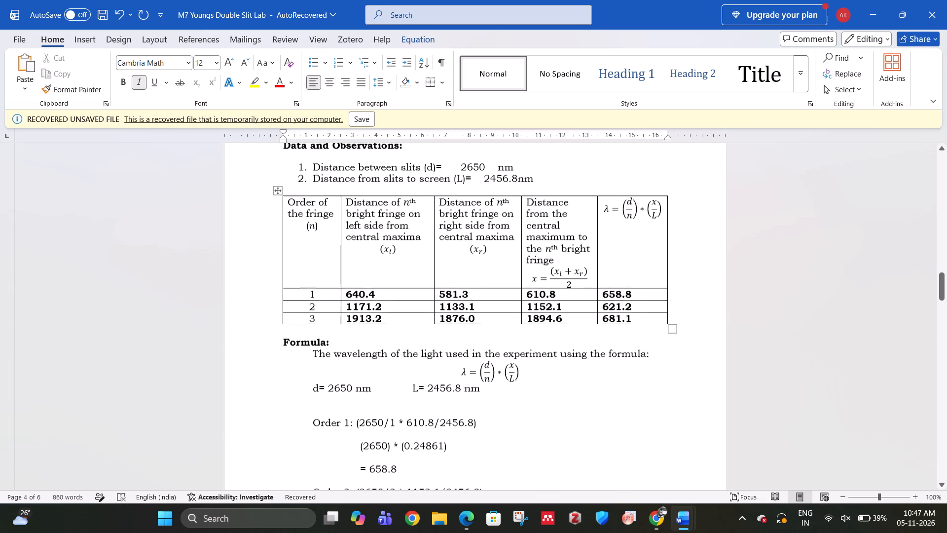
scroll(522, 399, "down", 2)
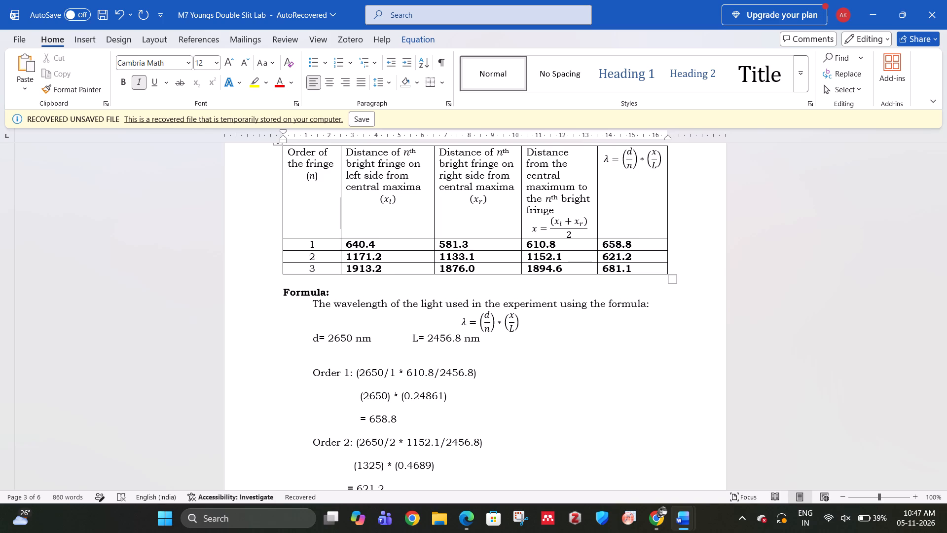
scroll(522, 399, "down", 4)
scroll(480, 453, "down", 2)
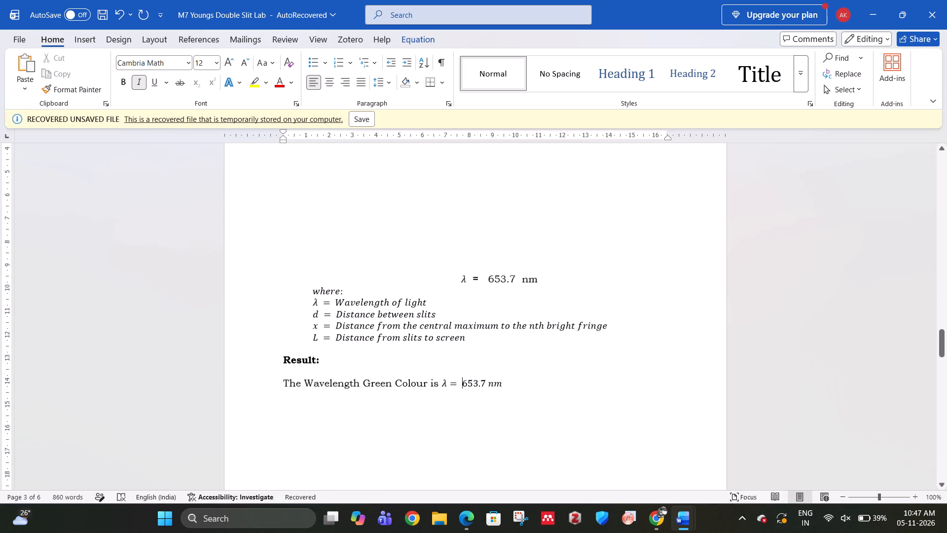
left_click_drag(461, 381, 513, 387)
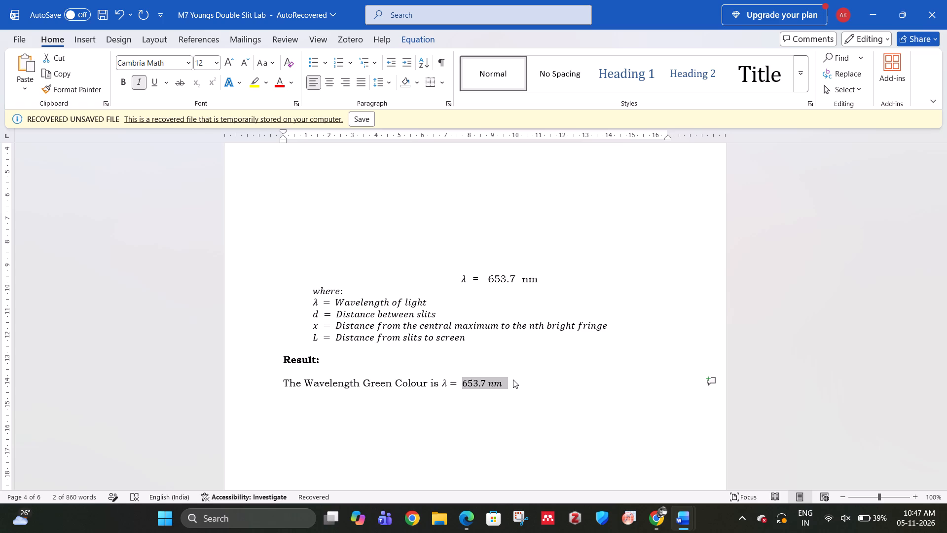
left_click(513, 380)
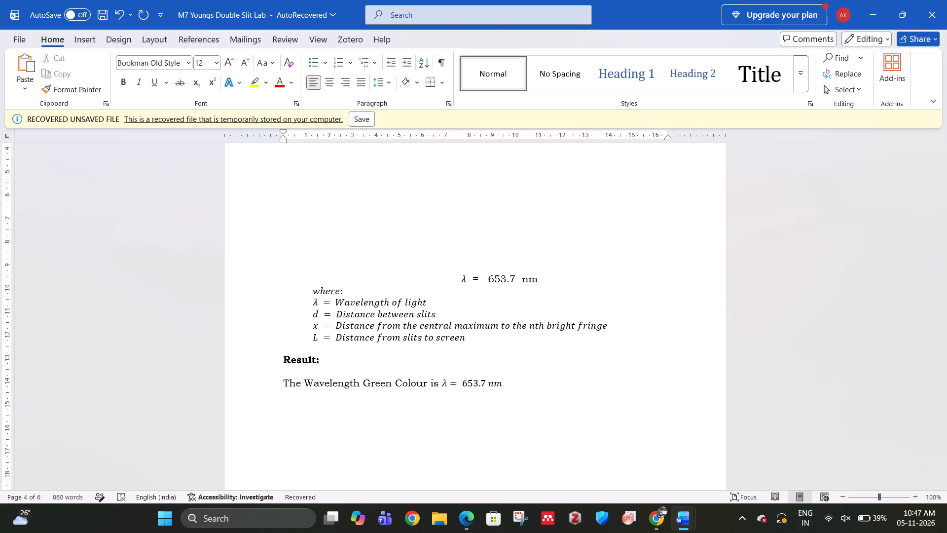
Under Result, move 653.7 nm onto its own line and enter the sum (658.8+621.2+681.1) after "λ =".
left_click(459, 381)
key("Return")
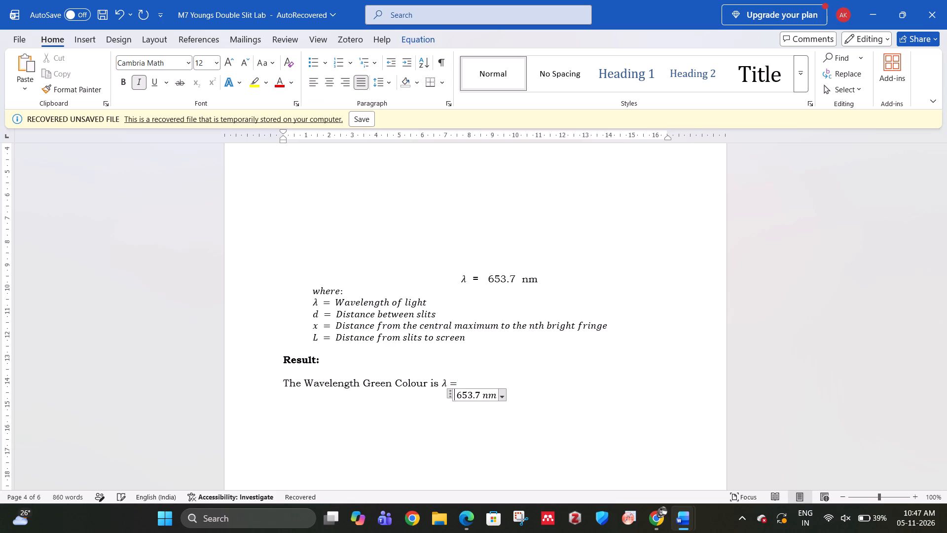
left_click(469, 381)
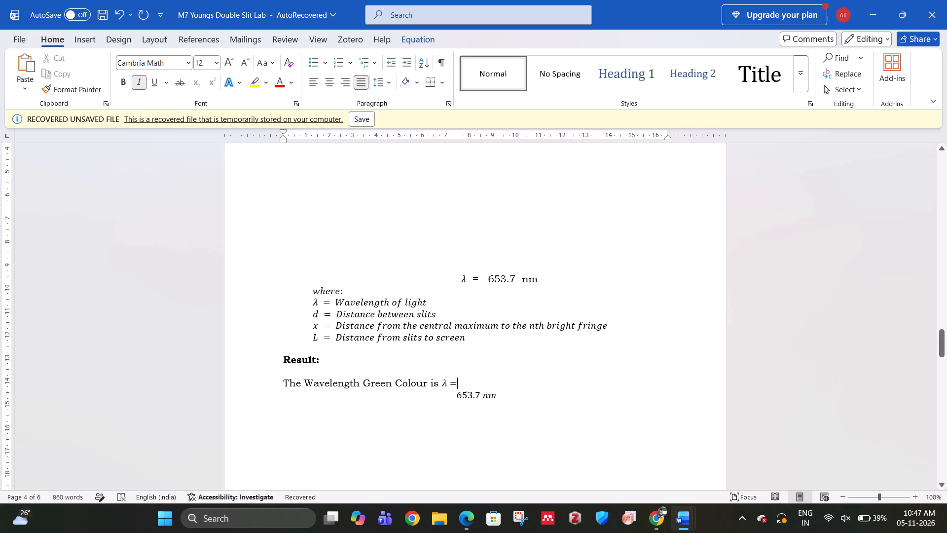
key("shift+parenleft")
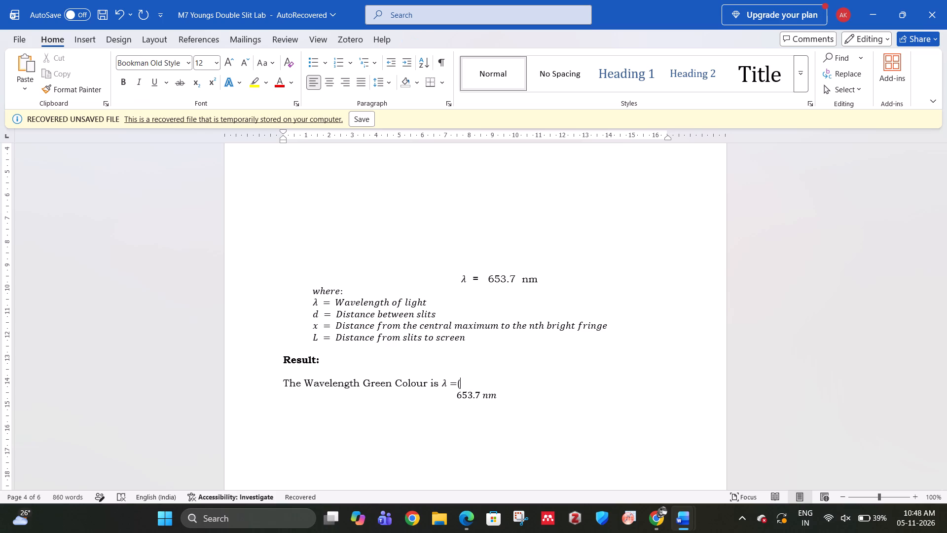
type("658")
type(".8")
key("shift+plus")
type("621.")
type("2+")
type("681.")
key("1")
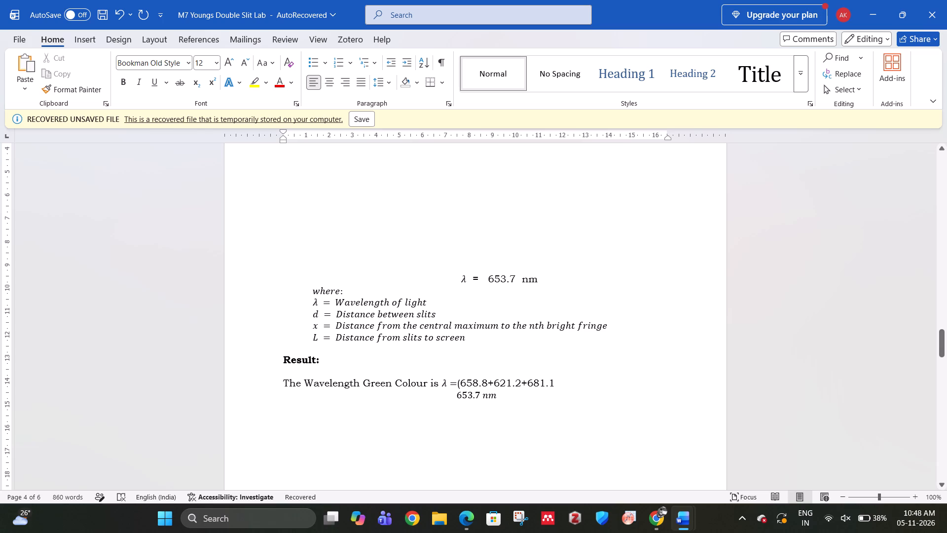
key("shift+parenright")
Turn the sum under Result into an average reading ((658.8+621.2+681.1)/3), with a space after the equals sign.
left_click(458, 381)
key("space")
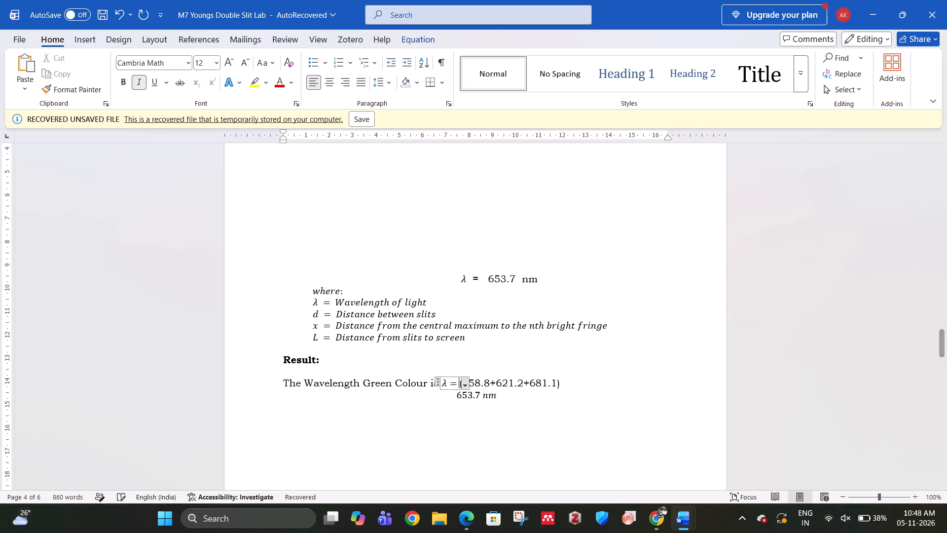
key("shift+parenleft")
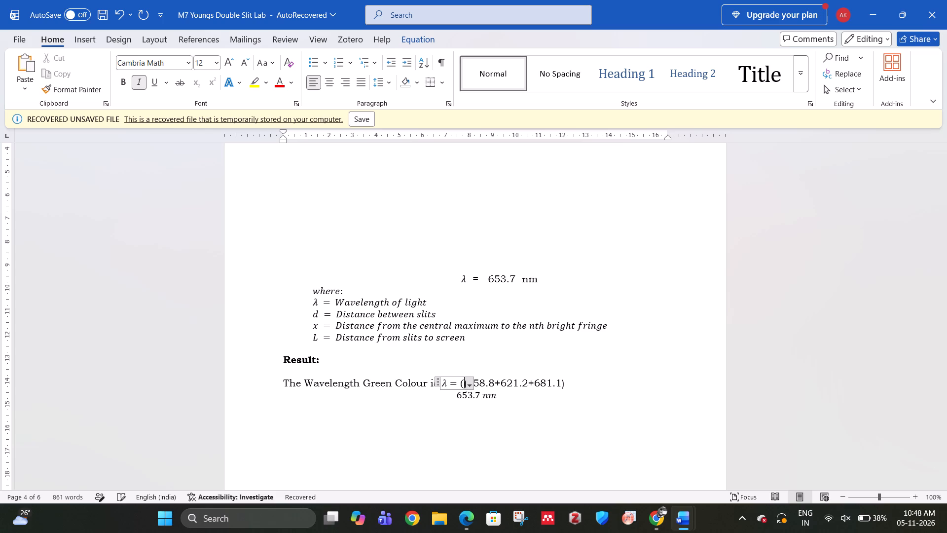
left_click(573, 384)
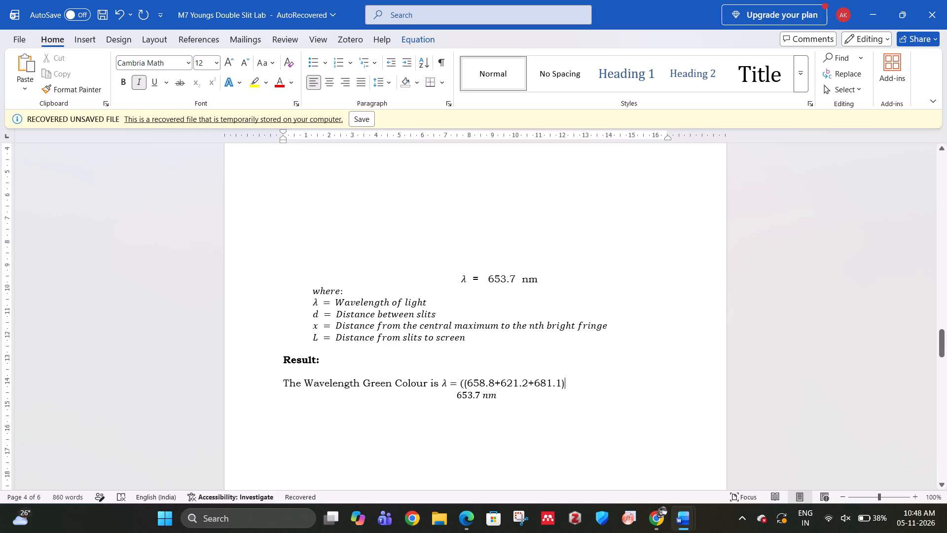
key("slash")
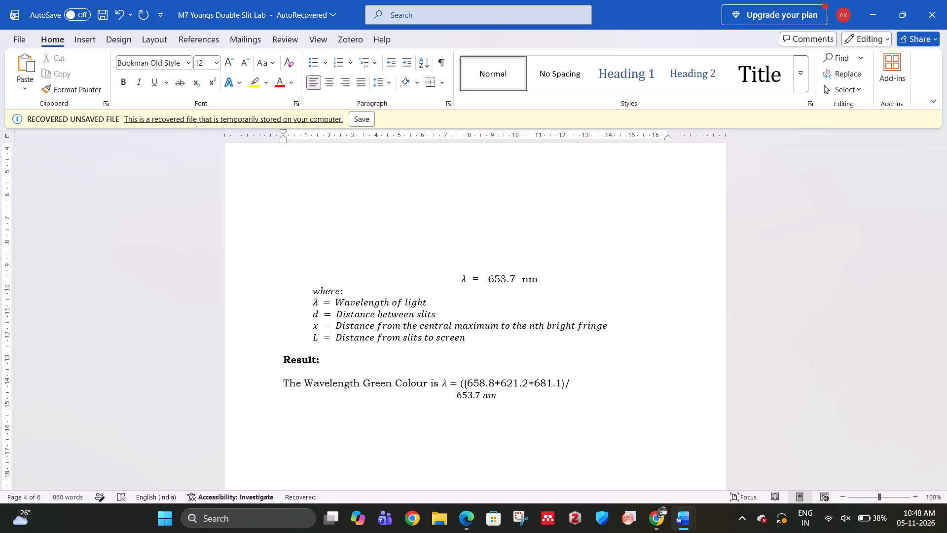
key("3")
key("shift+parenright")
Insert a blank line below the averaging expression and put an equals sign before 653.7 nm under Result.
key("Return")
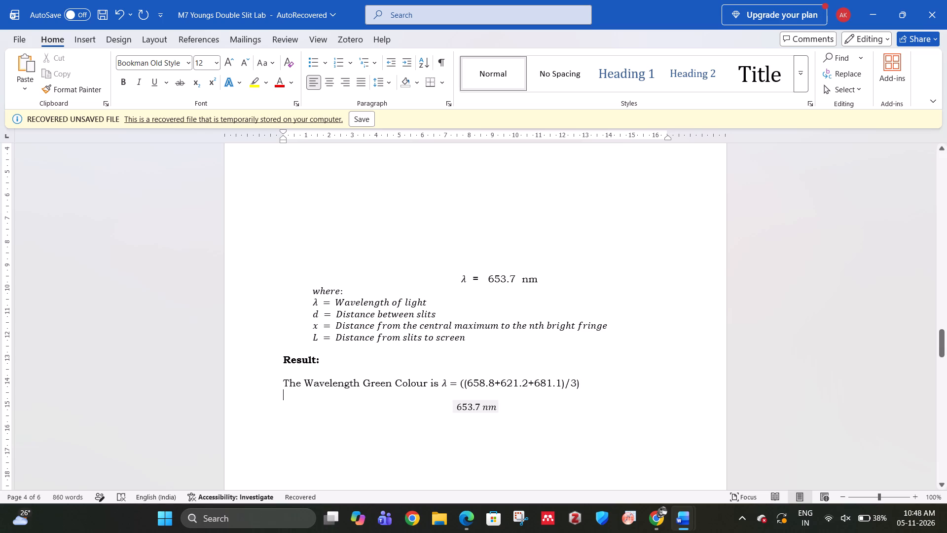
left_click(454, 407)
key("equal")
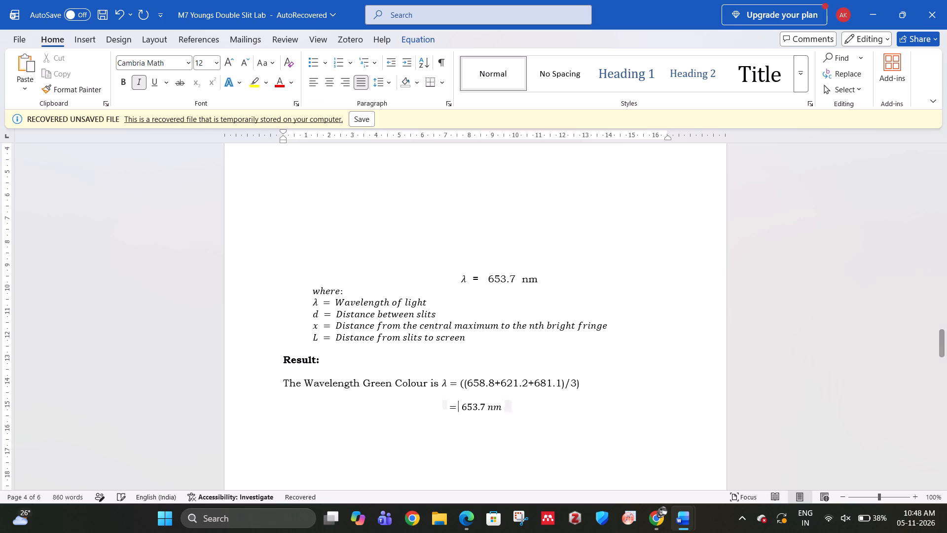
left_click(517, 407)
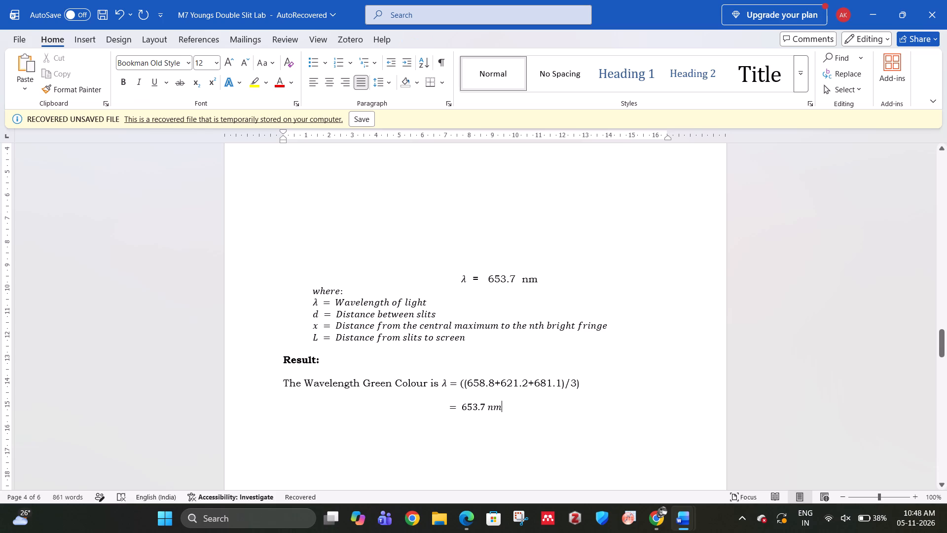
Delete the first blank lines between the Order 3 calculation and λ = 653.7 nm, keeping the Order 3 value as 681.1.
scroll(517, 407, "up", 1)
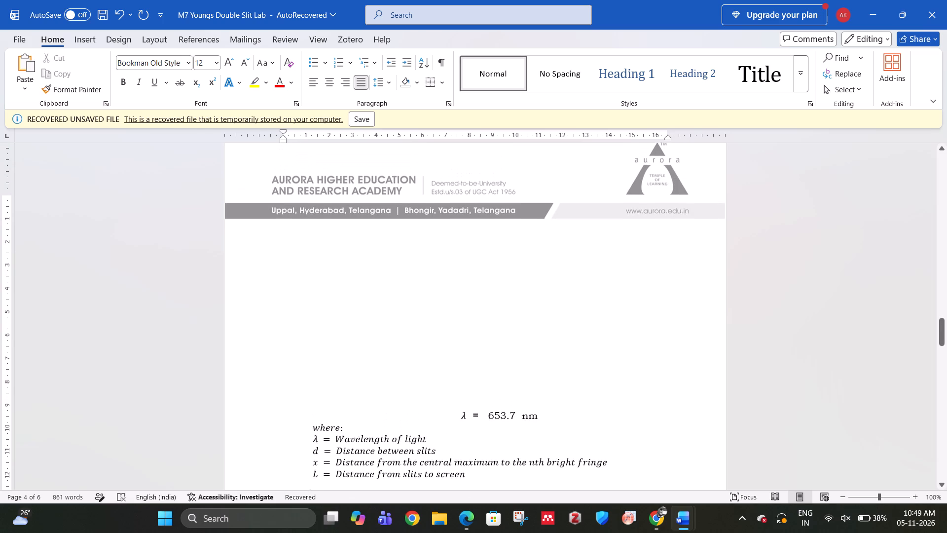
scroll(517, 407, "up", 1)
scroll(517, 407, "right", 2)
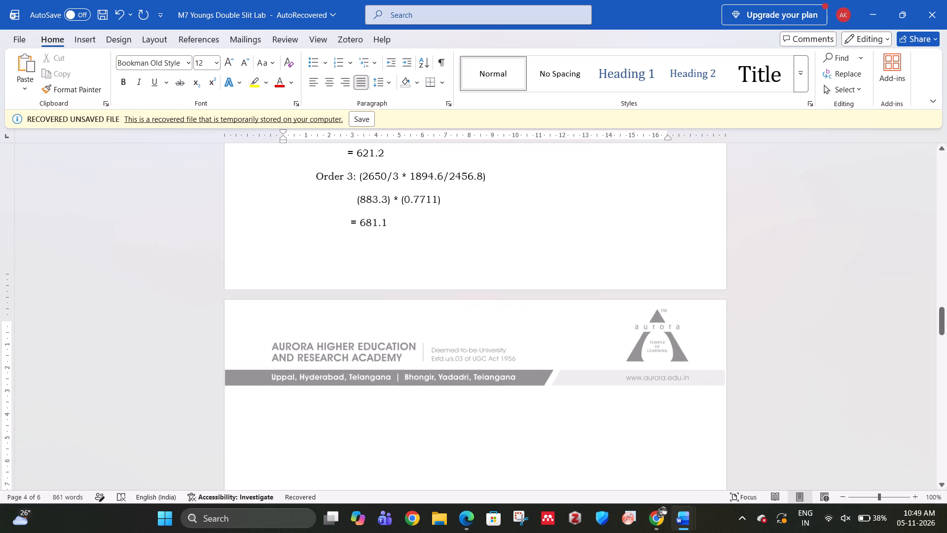
scroll(517, 407, "right", 1)
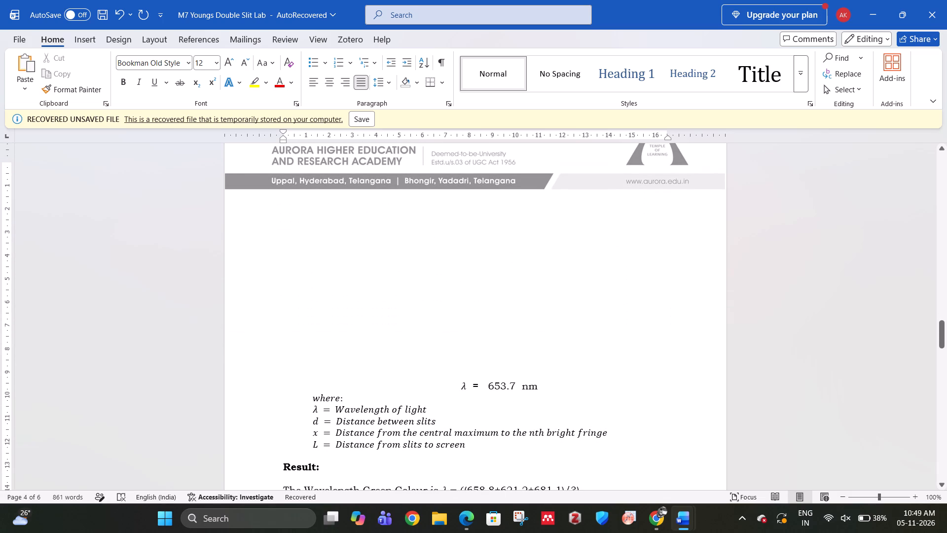
left_click(490, 269)
key("BackSpace")
key("BackSpace")
key("BackSpace")
key("BackSpace")
key("BackSpace")
key("BackSpace")
key("BackSpace")
key("BackSpace")
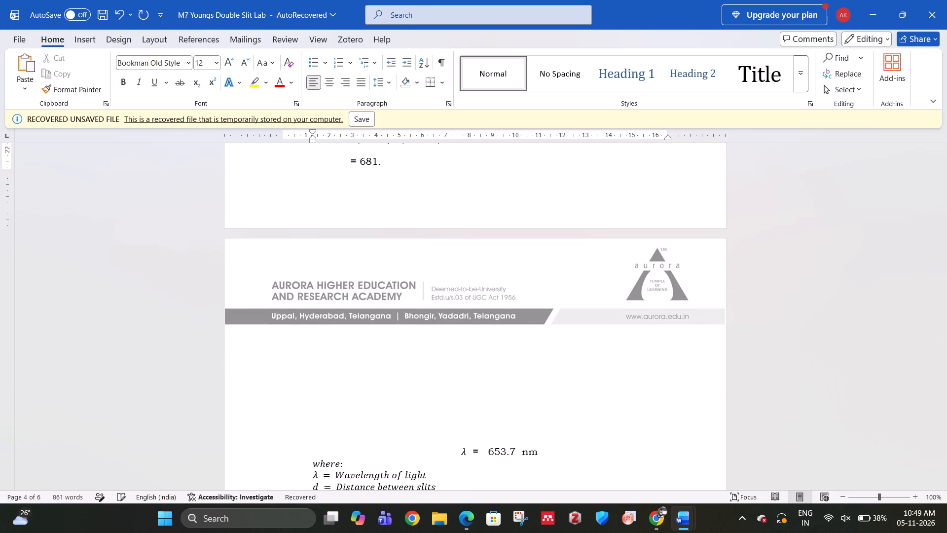
scroll(455, 328, "up", 3)
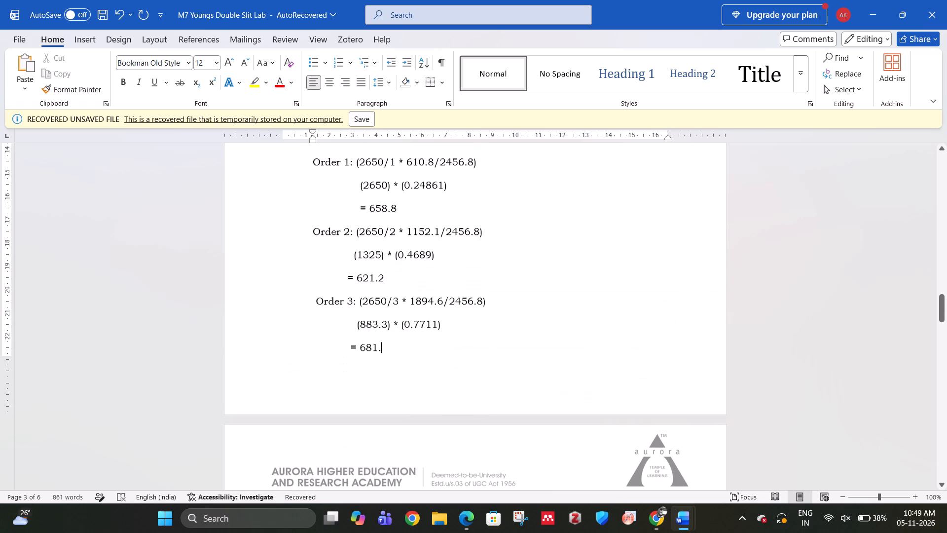
scroll(451, 346, "right", 1)
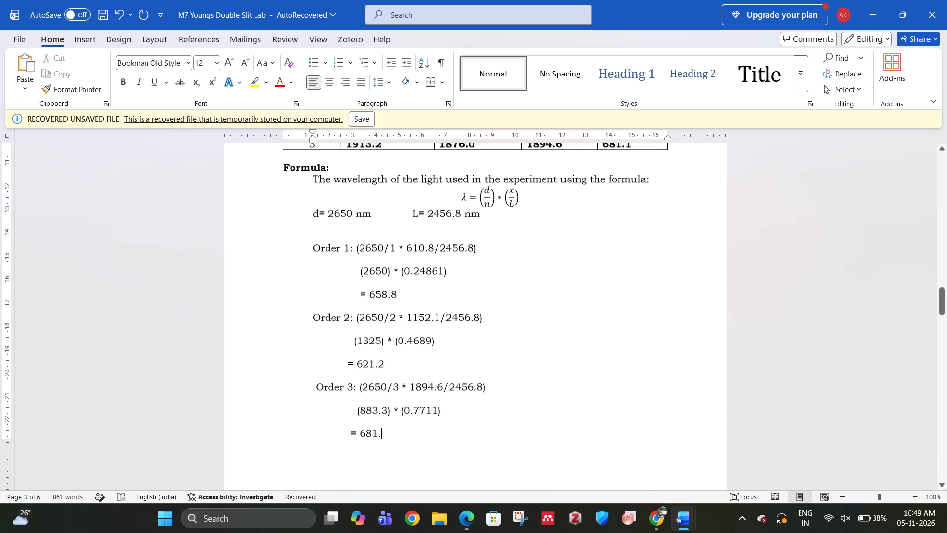
scroll(451, 346, "right", 1)
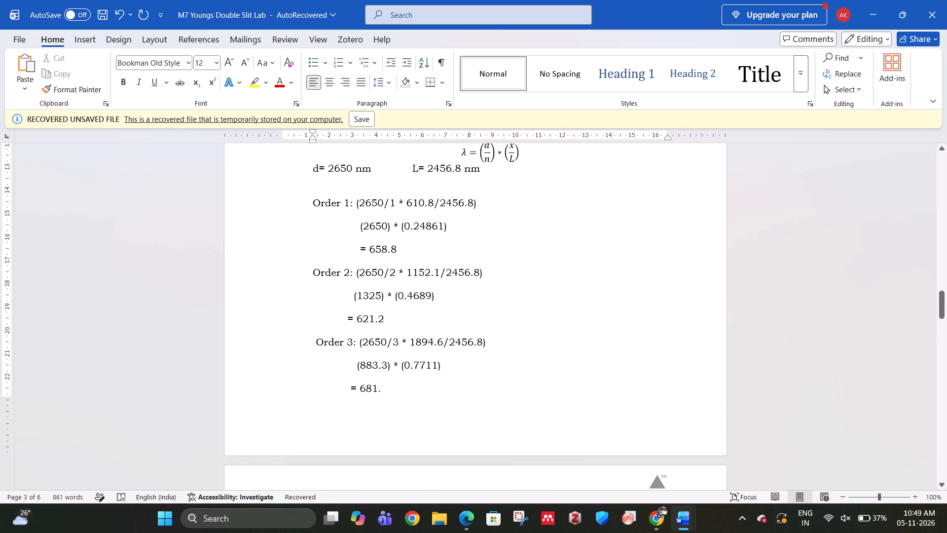
key("1")
Delete the remaining blank lines directly above λ = 653.7 nm, restoring the final 1 of the Order 3 value 681.1.
scroll(387, 497, "down", 4)
scroll(432, 396, "down", 2)
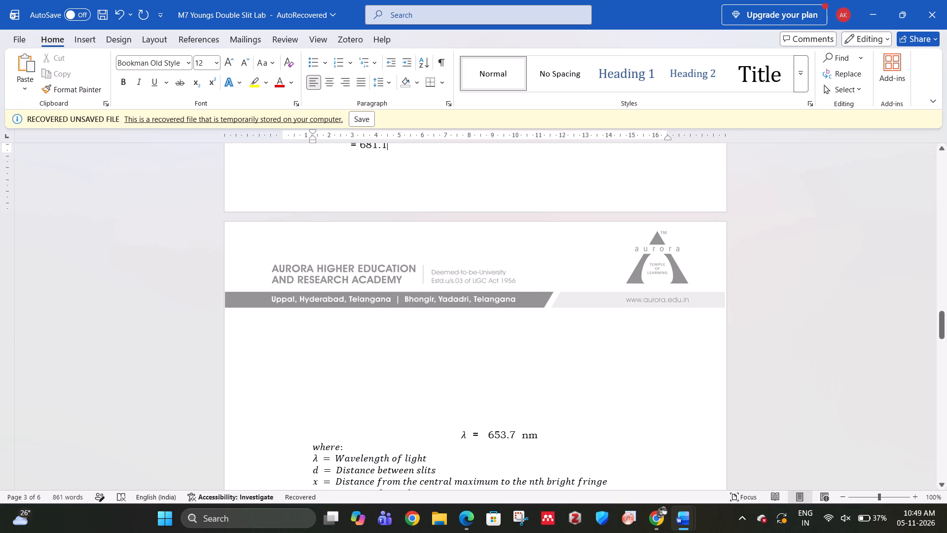
left_click(450, 410)
key("BackSpace")
key("BackSpace")
key("BackSpace")
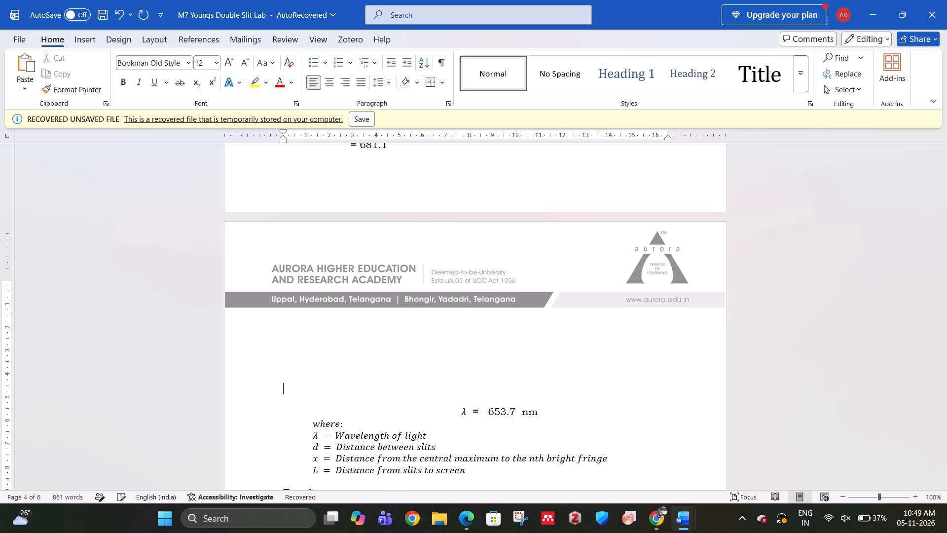
key("BackSpace")
key("BackSpace")
key("BackSpace")
key("BackSpace")
key("BackSpace")
key("BackSpace")
key("BackSpace")
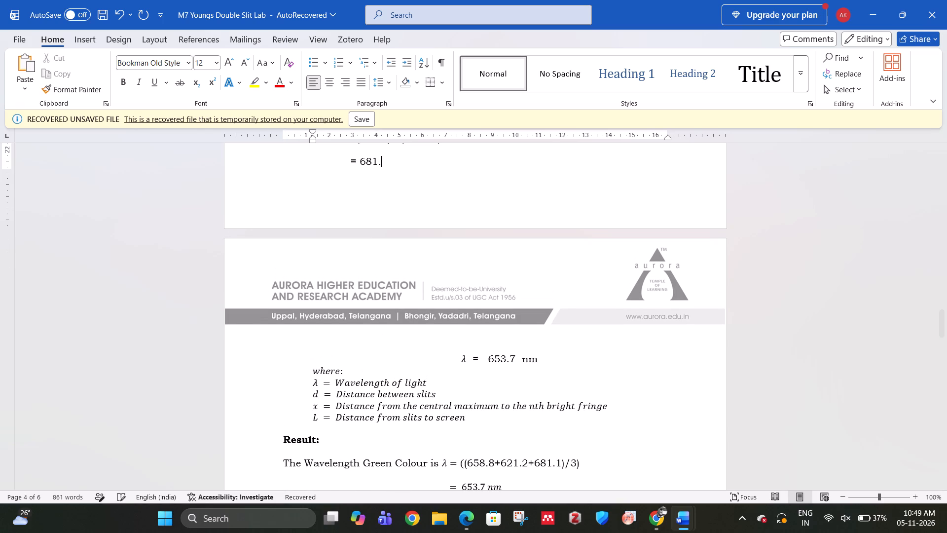
key("1")
Print the whole report with Microsoft Print to PDF, saving it in Documents as "lab 7 report physics".
scroll(450, 410, "up", 1)
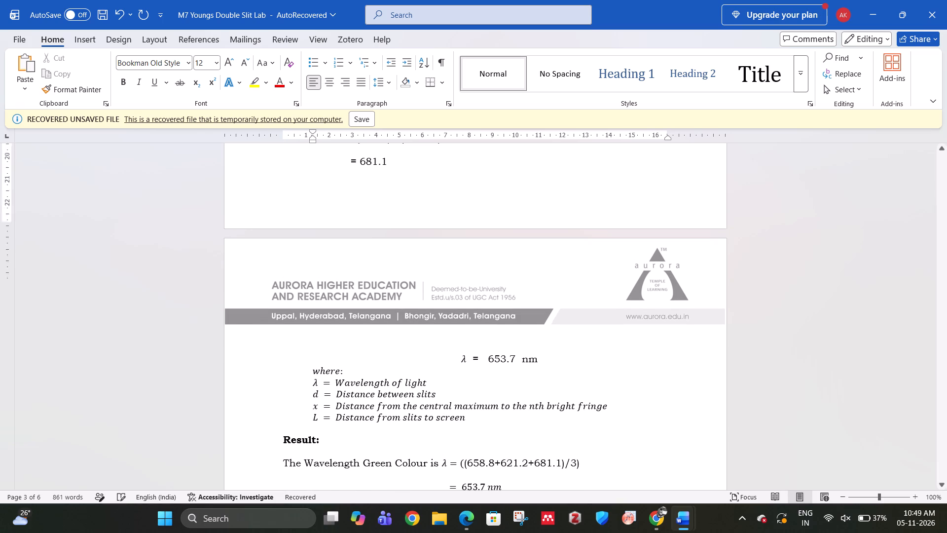
scroll(450, 410, "up", 1)
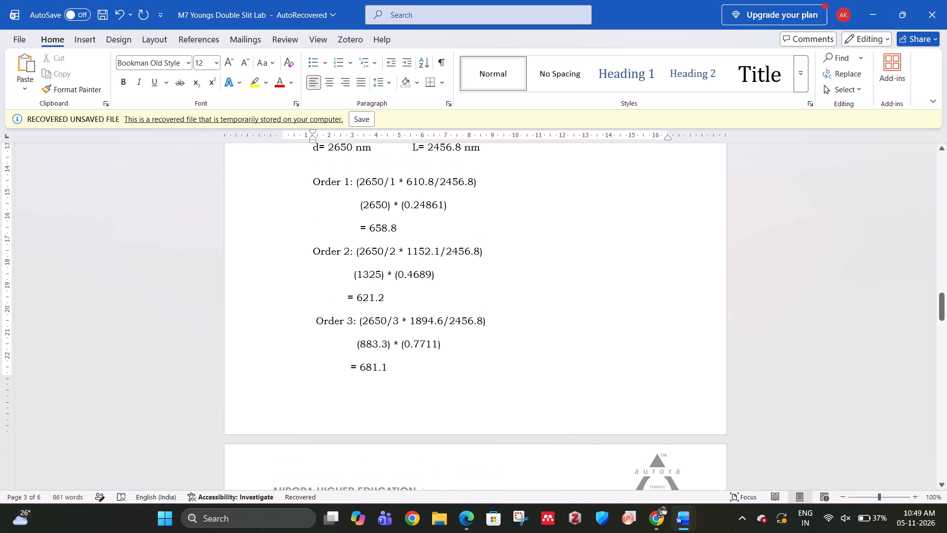
key("ctrl+p")
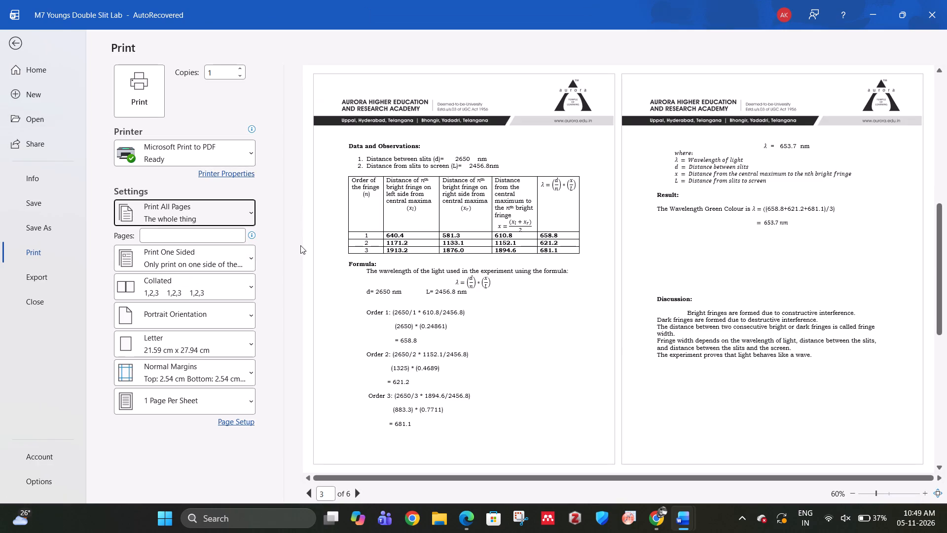
left_click(146, 112)
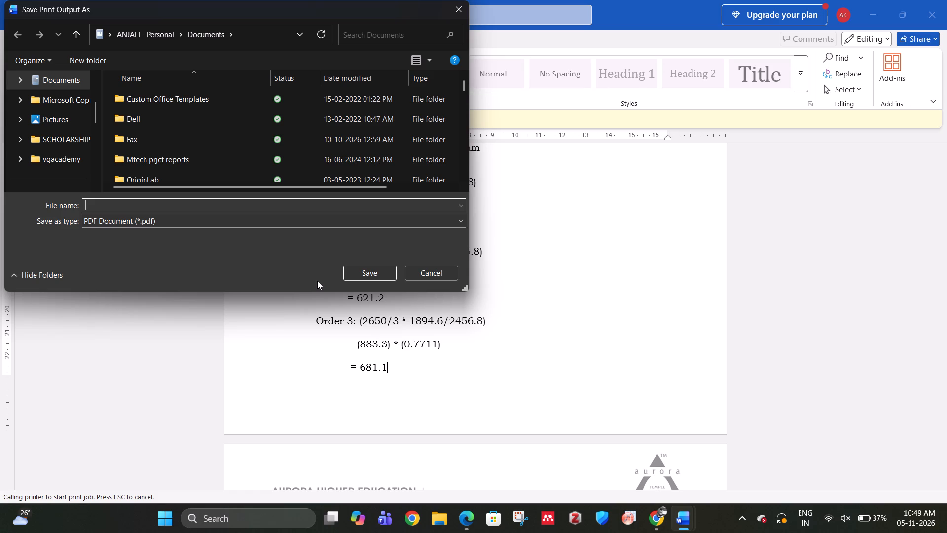
type("lab")
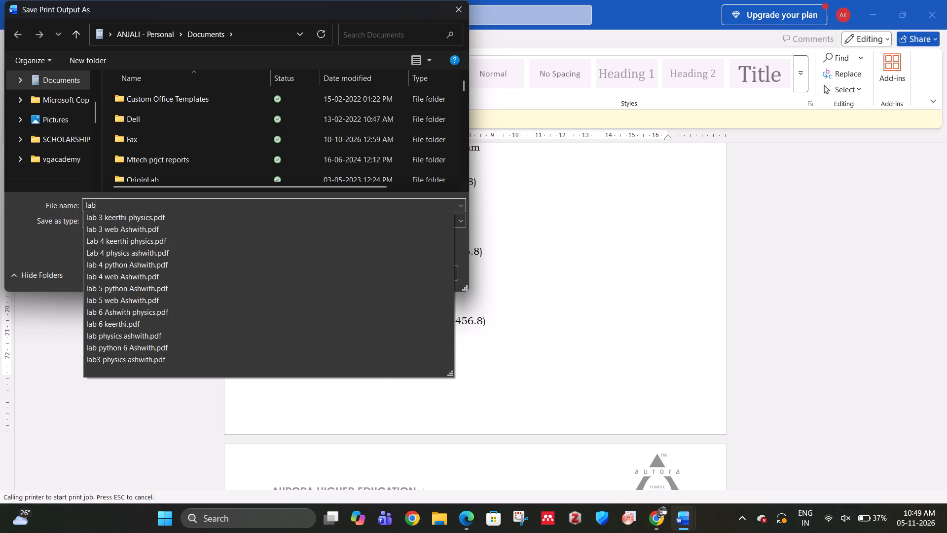
key("space")
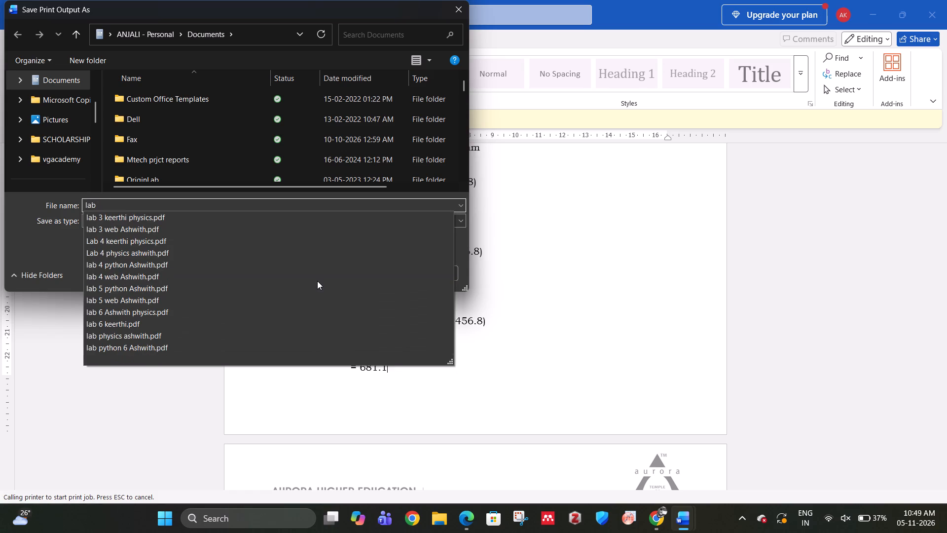
type("7 r")
type("epo")
type("rt")
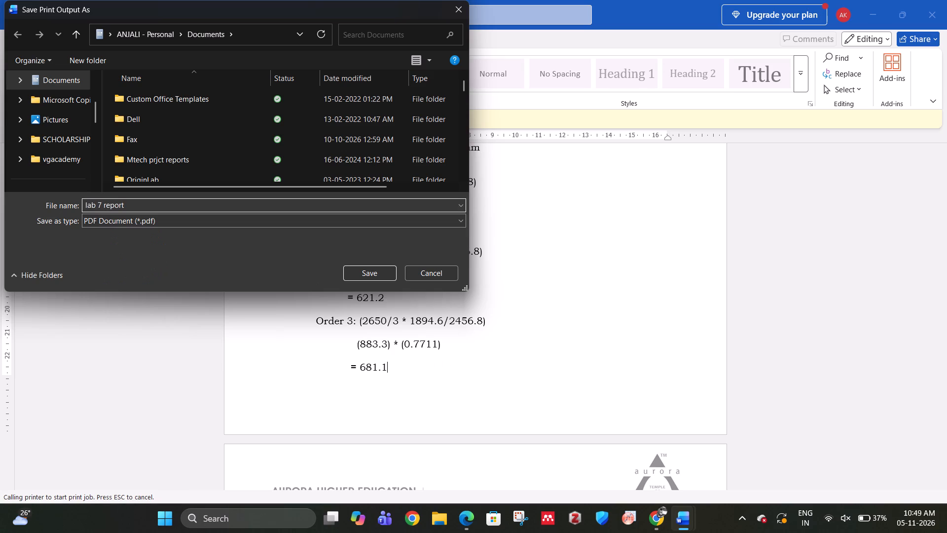
key("space")
type("physics")
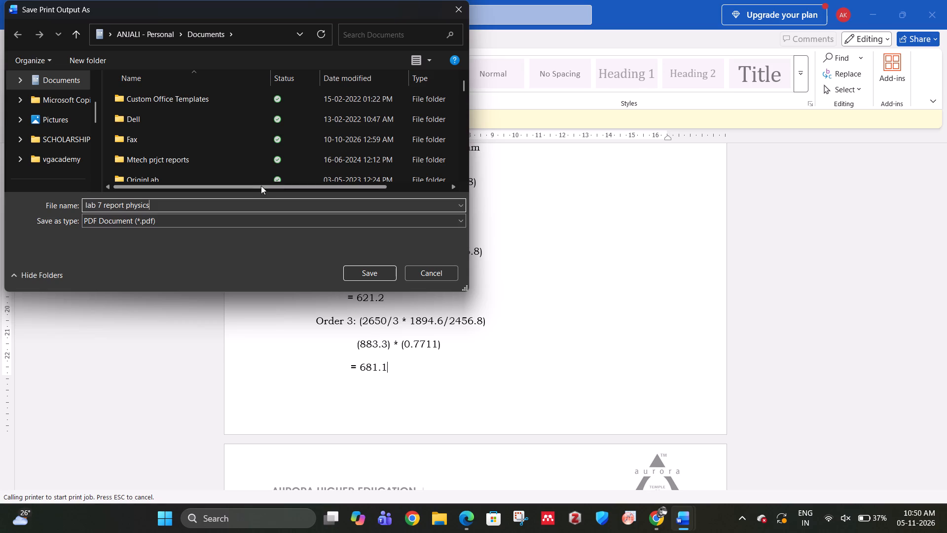
left_click(377, 273)
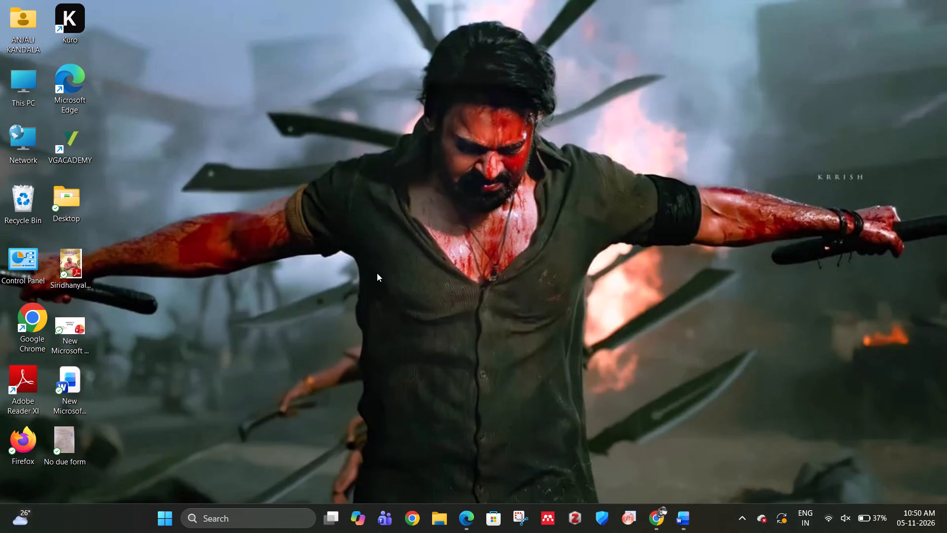
Switch to File Explorer and locate the "lab 7 report physics" PDF in the Documents folder.
left_click(445, 516)
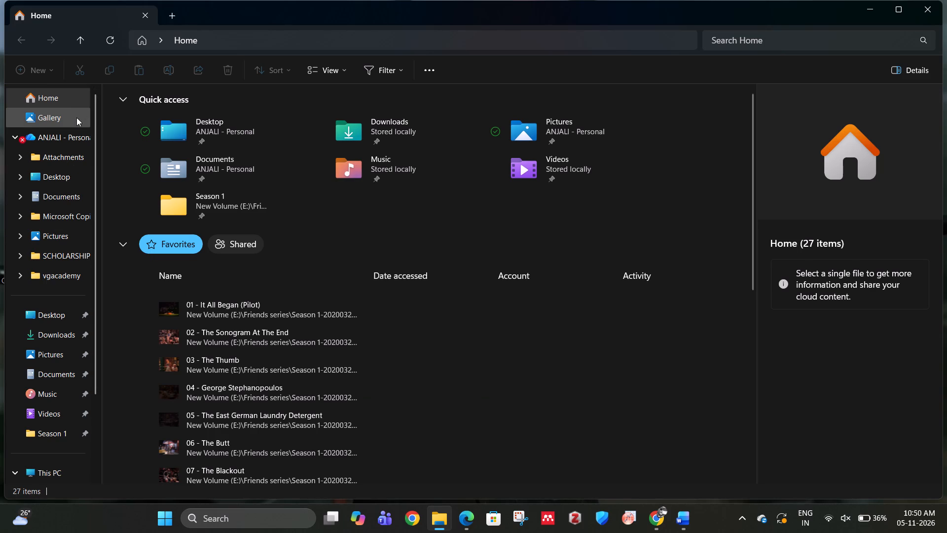
left_click(68, 196)
scroll(204, 226, "down", 4)
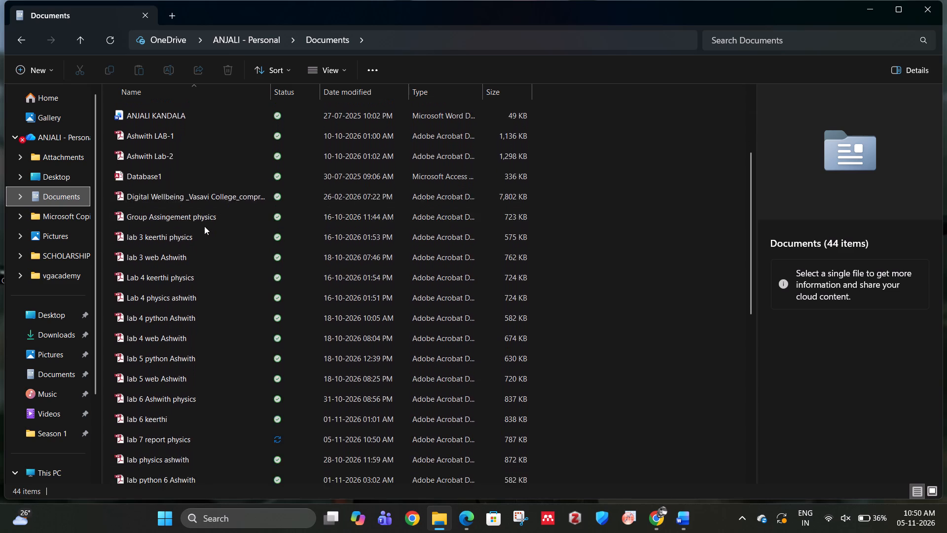
scroll(204, 226, "down", 4)
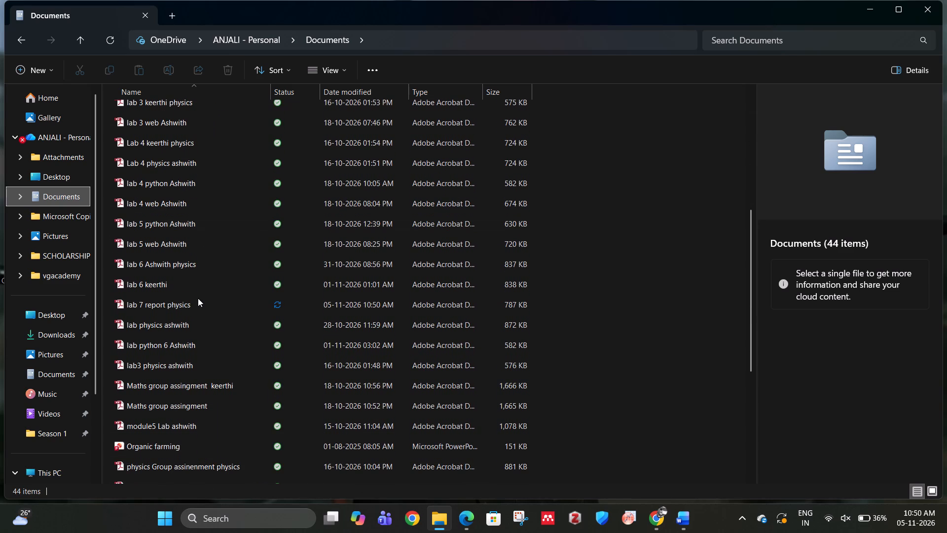
Open the "lab 7 report physics" PDF from the Documents folder.
double_click(198, 300)
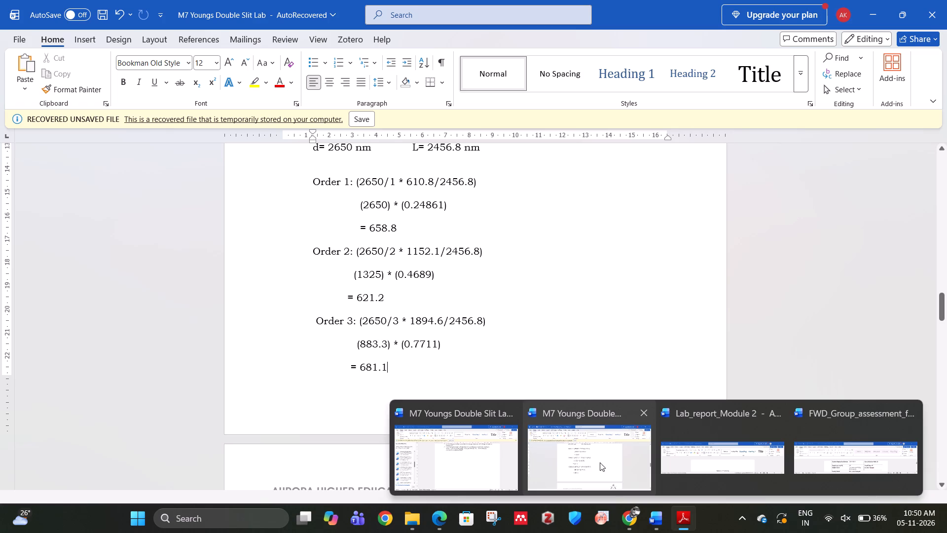
Switch back to the recovered Young's double slit report in Word and enter the student's name in the first-page table's Student Name row.
left_click(600, 462)
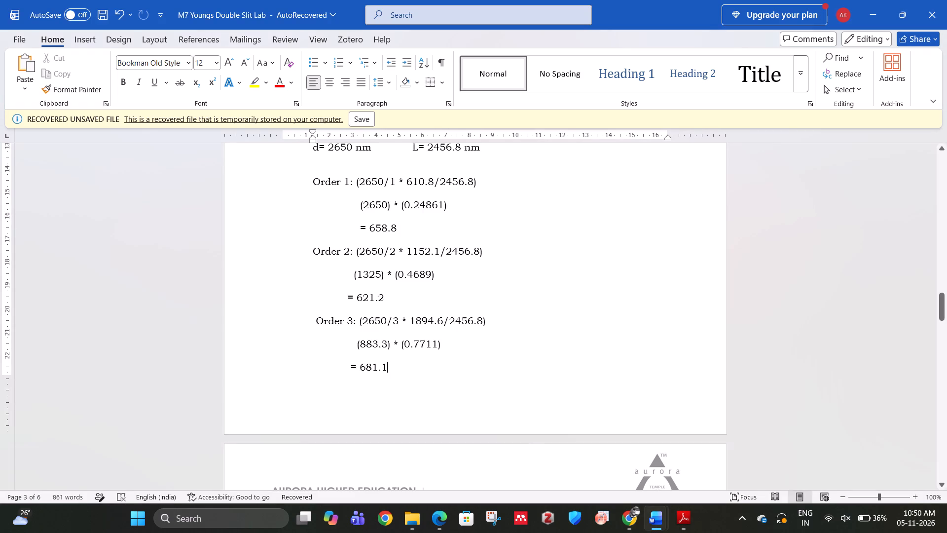
scroll(490, 274, "up", 20)
scroll(490, 274, "up", 20)
scroll(490, 274, "up", 5)
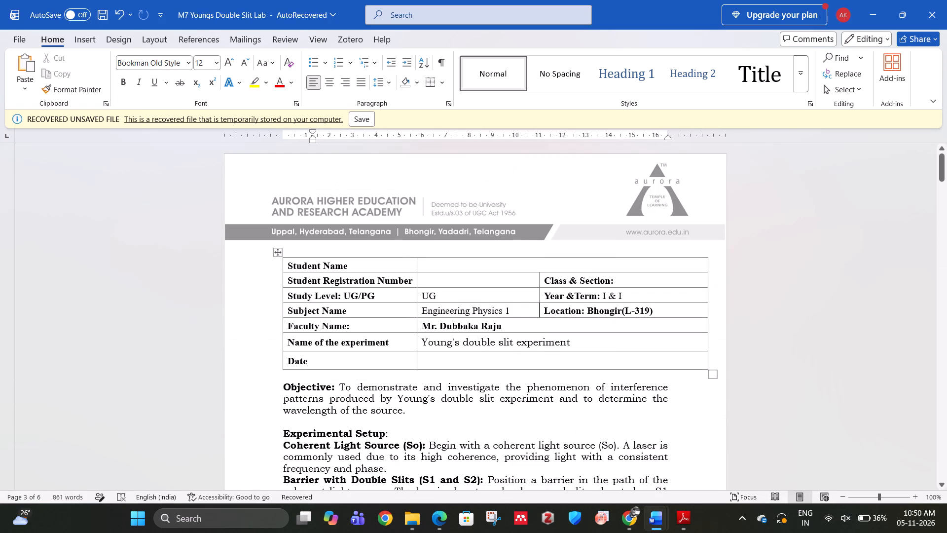
left_click(473, 263)
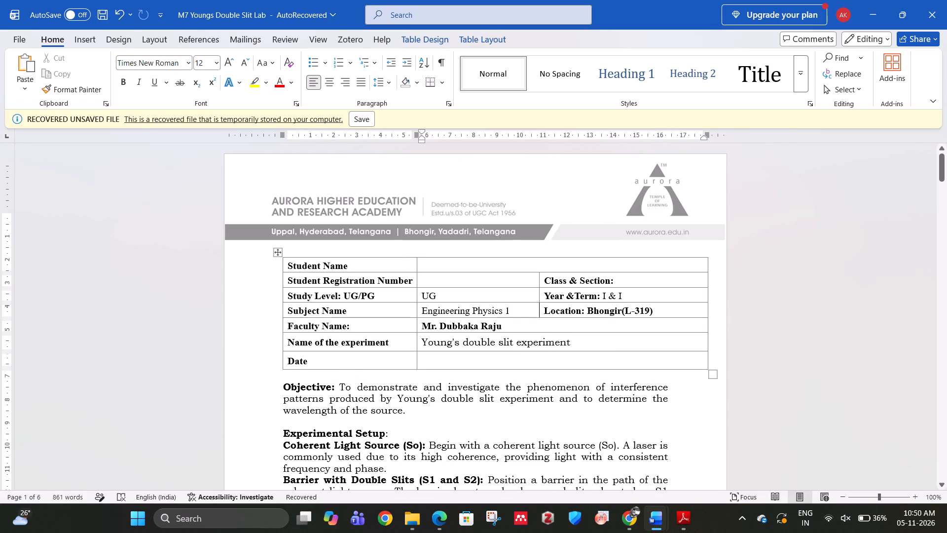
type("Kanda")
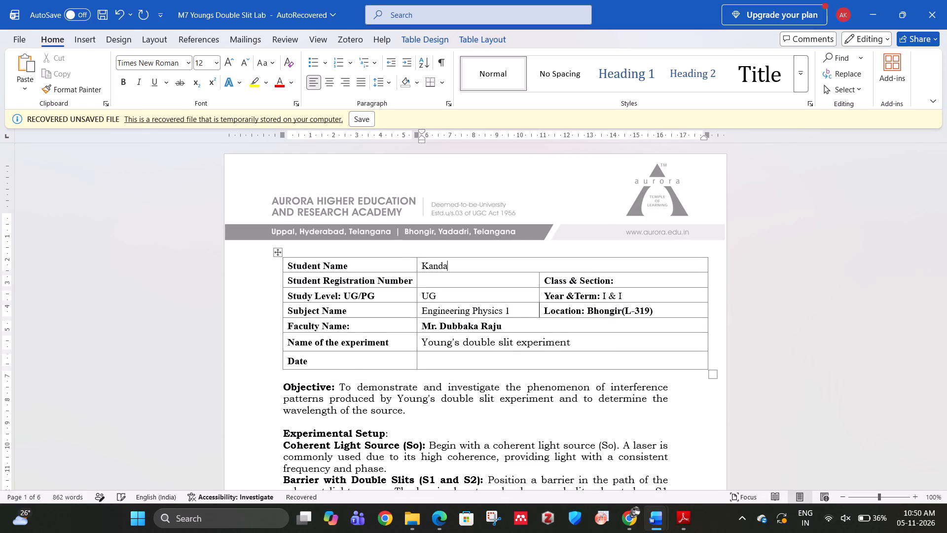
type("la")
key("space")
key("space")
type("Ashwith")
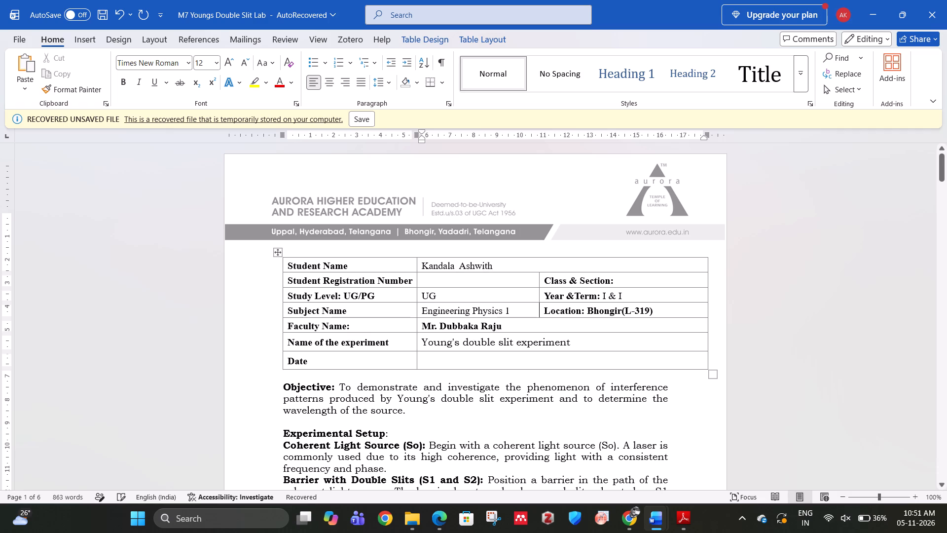
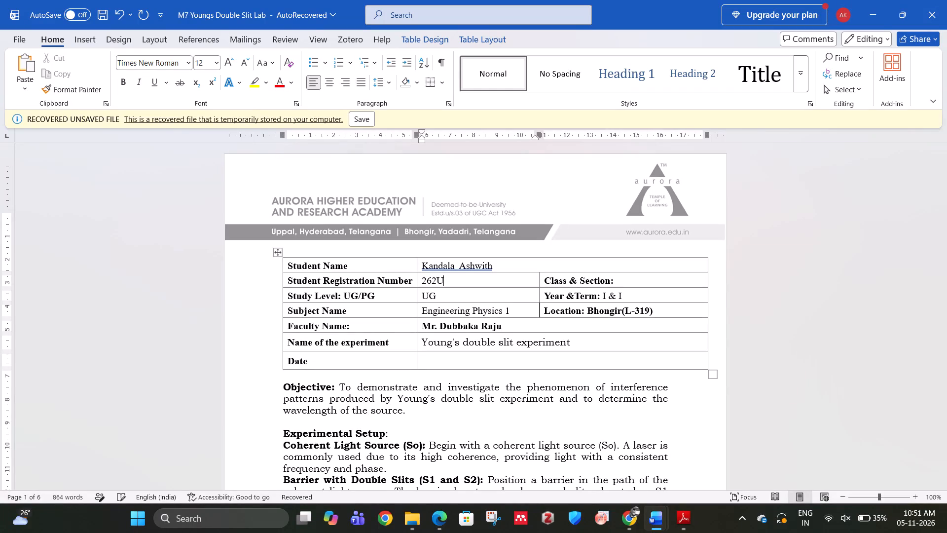
Finish entering the student registration number in the student details table on the report's first page.
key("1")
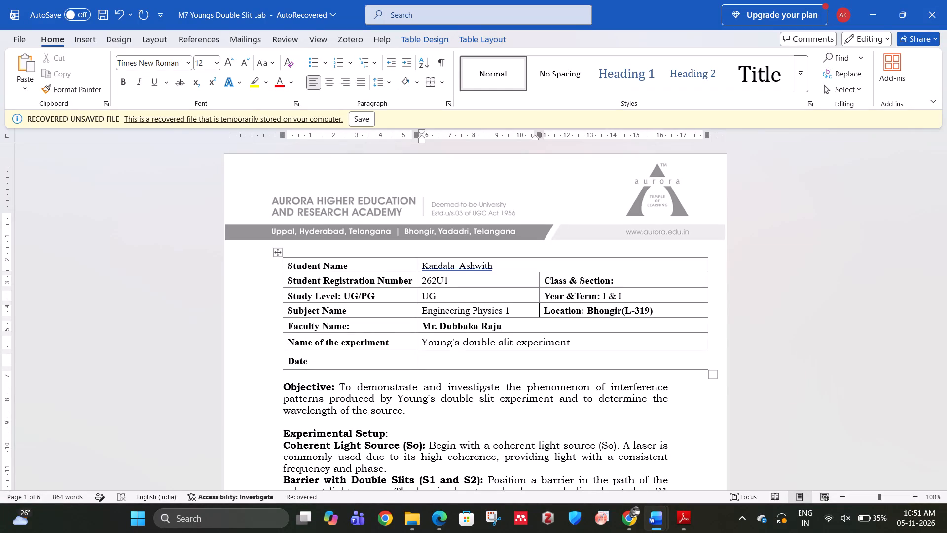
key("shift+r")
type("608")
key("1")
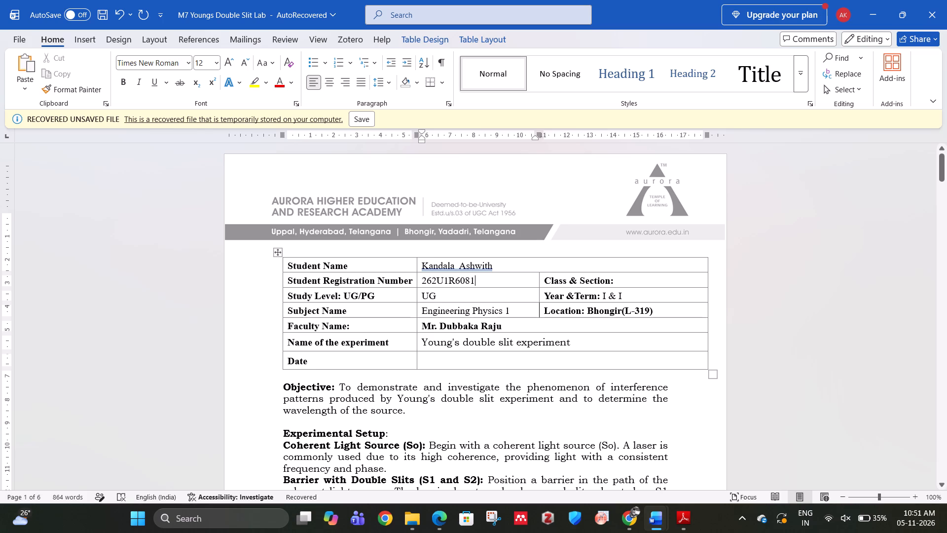
Fill in the Date row of the report's header table with 05-11-2026.
left_click(496, 363)
type("05=")
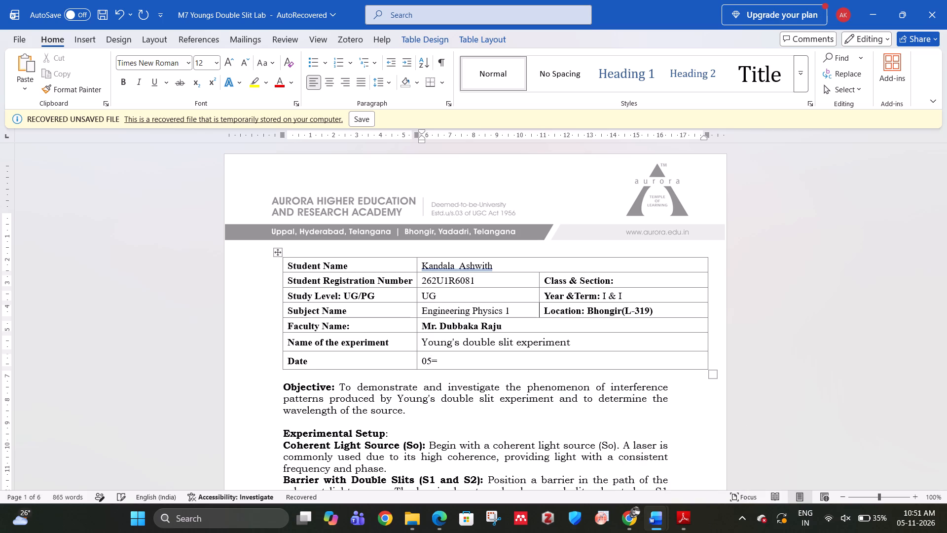
key("BackSpace")
key("minus")
type("11")
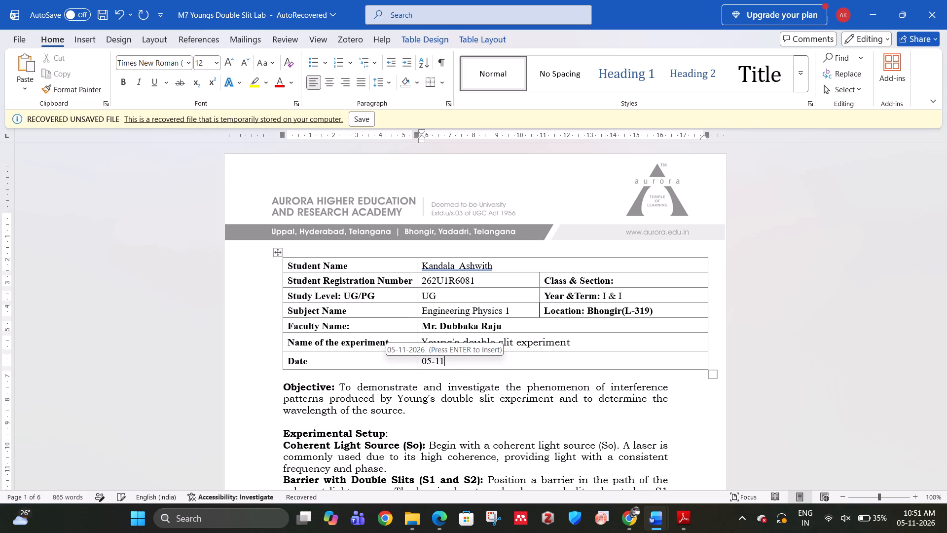
key("minus")
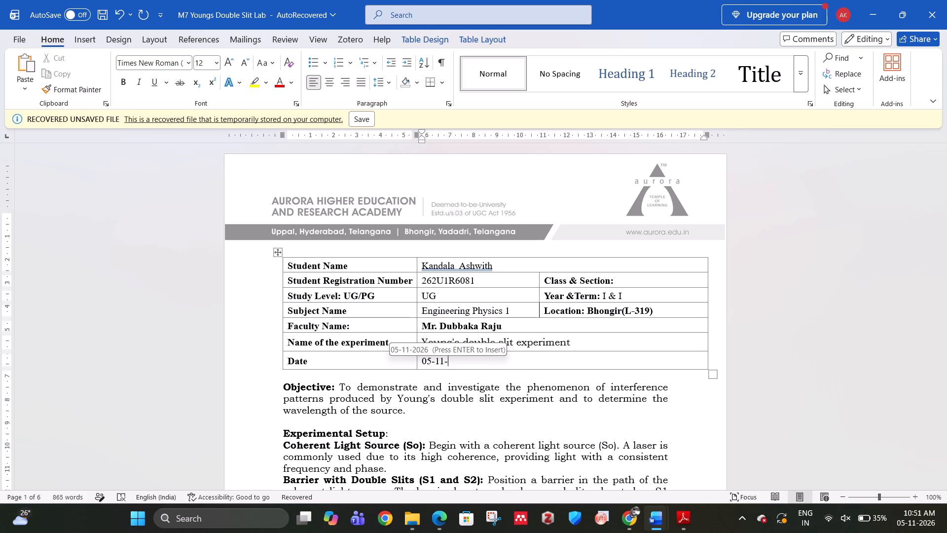
type("2026")
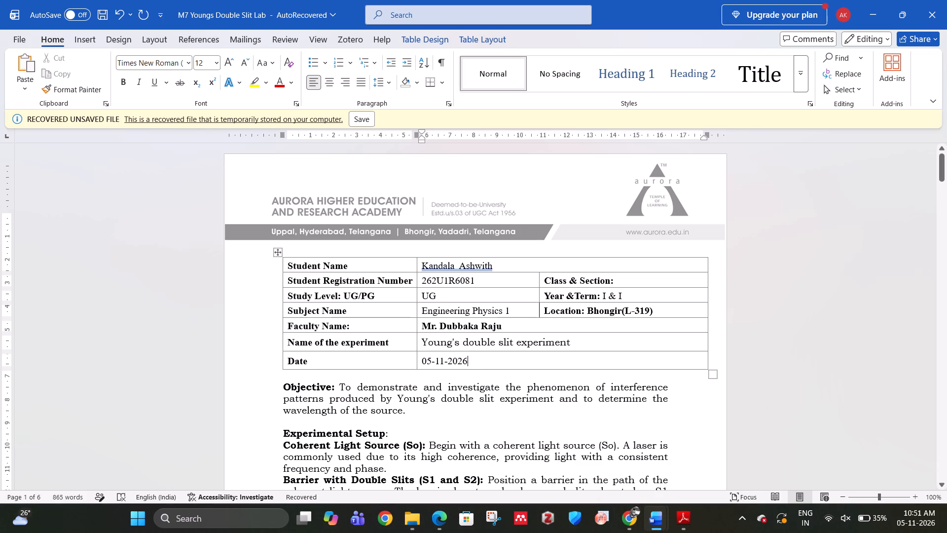
Print the whole report with Microsoft Print to PDF, saving it in Documents as "lab 7 report 2 physics".
key("ctrl+p")
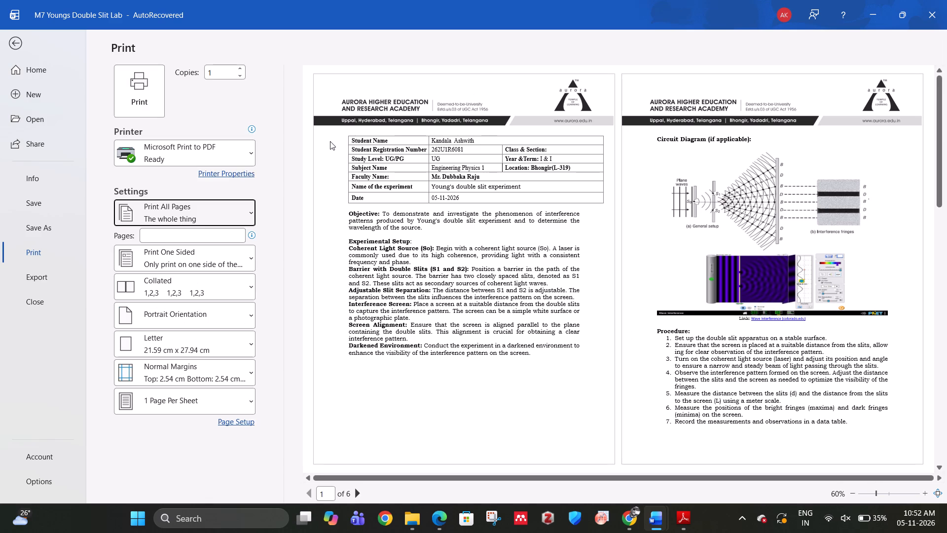
left_click(128, 103)
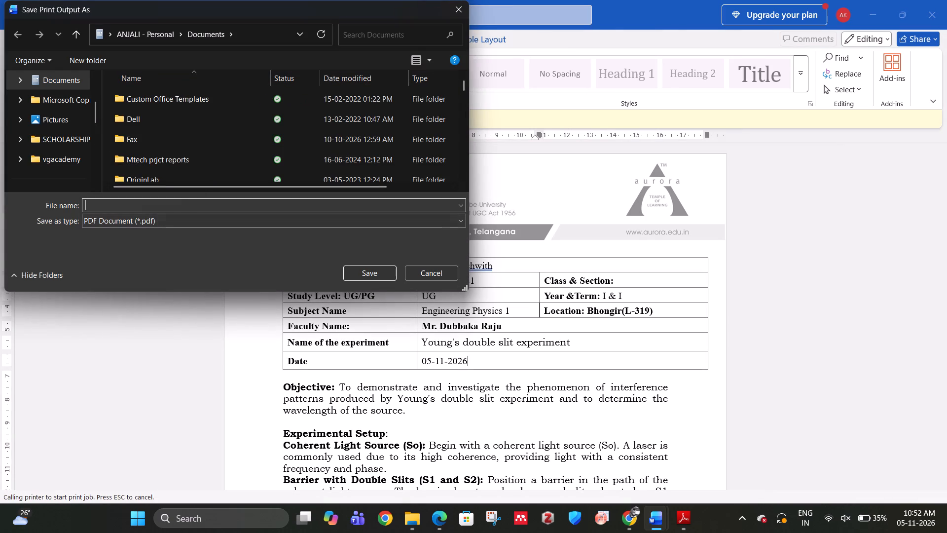
type("lab")
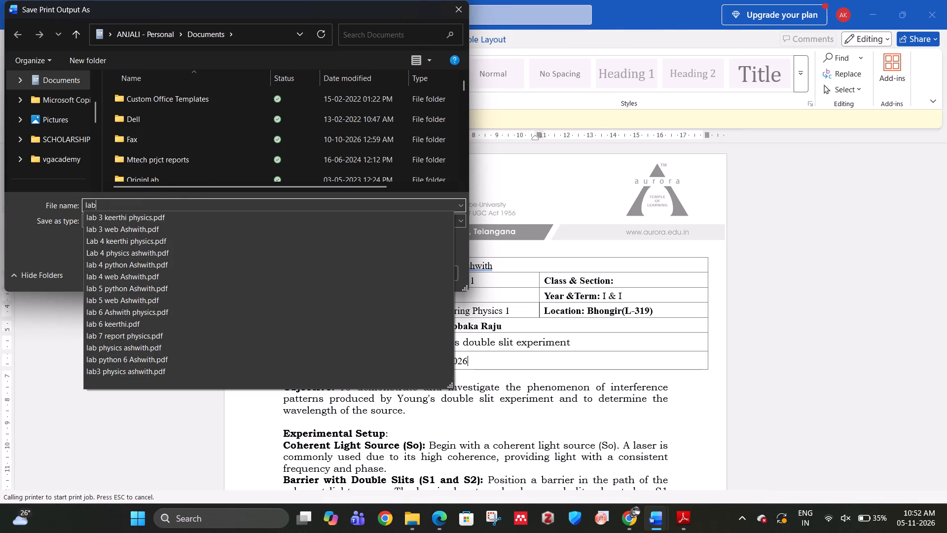
key("space")
key("7")
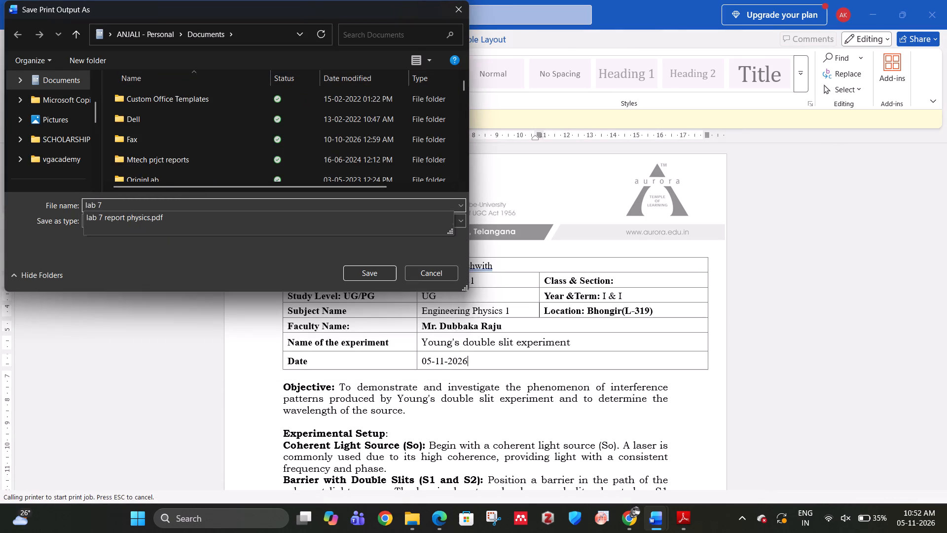
key("space")
type("repo")
type("rt")
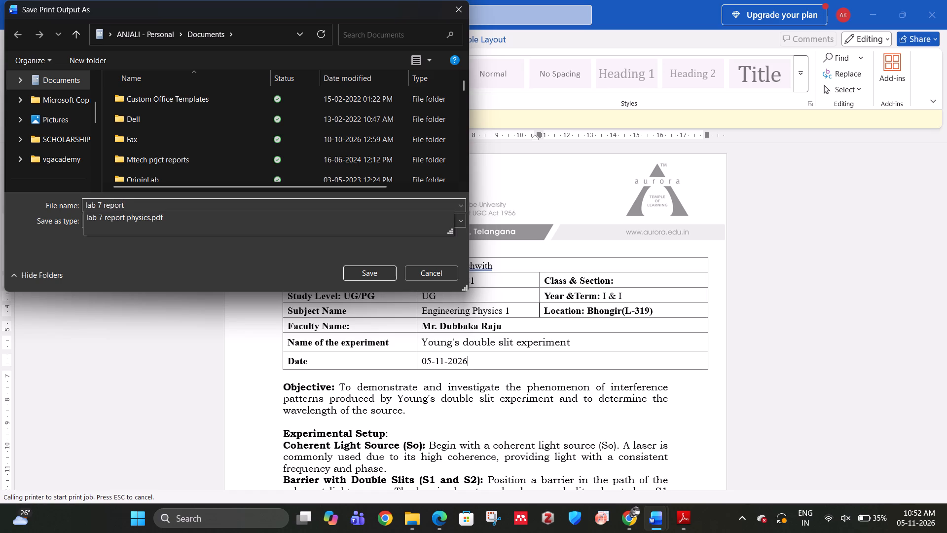
key("space")
type("2")
key("space")
type("physics")
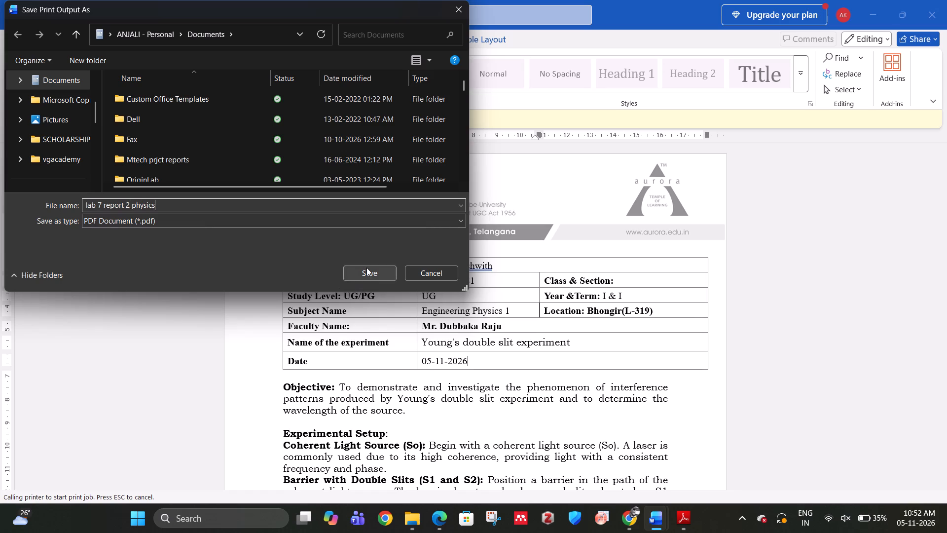
left_click(366, 267)
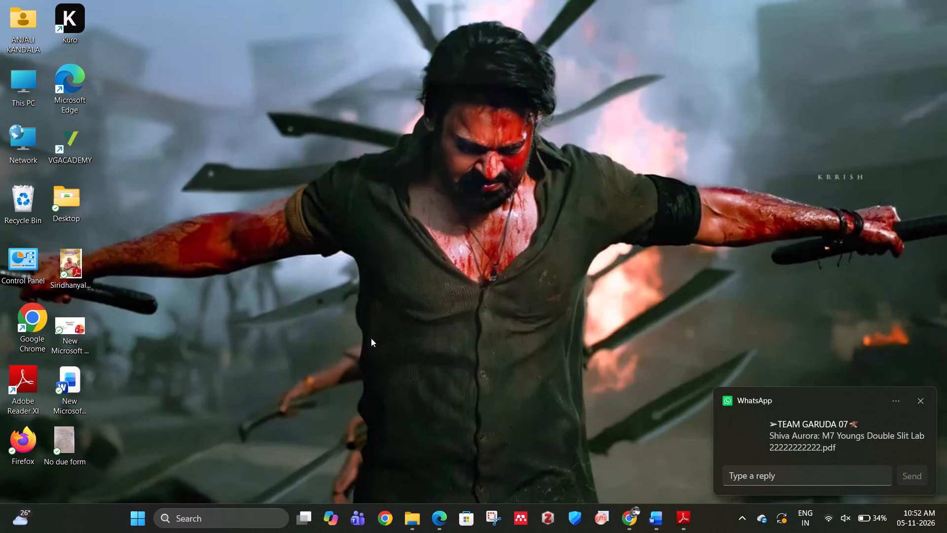
Dismiss the WhatsApp notification and bring up the Documents folder in File Explorer to locate the "lab 7 report 2 physics" PDF.
left_click(922, 403)
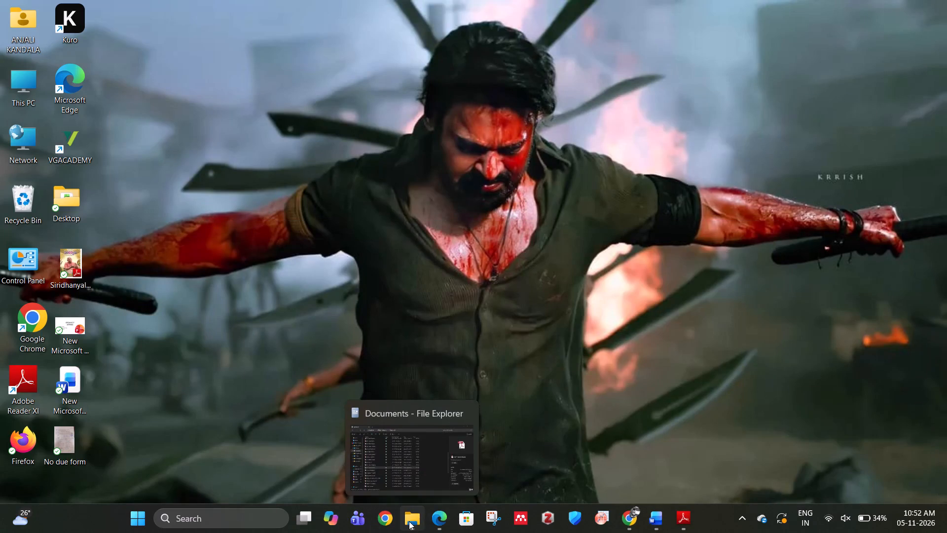
left_click(415, 480)
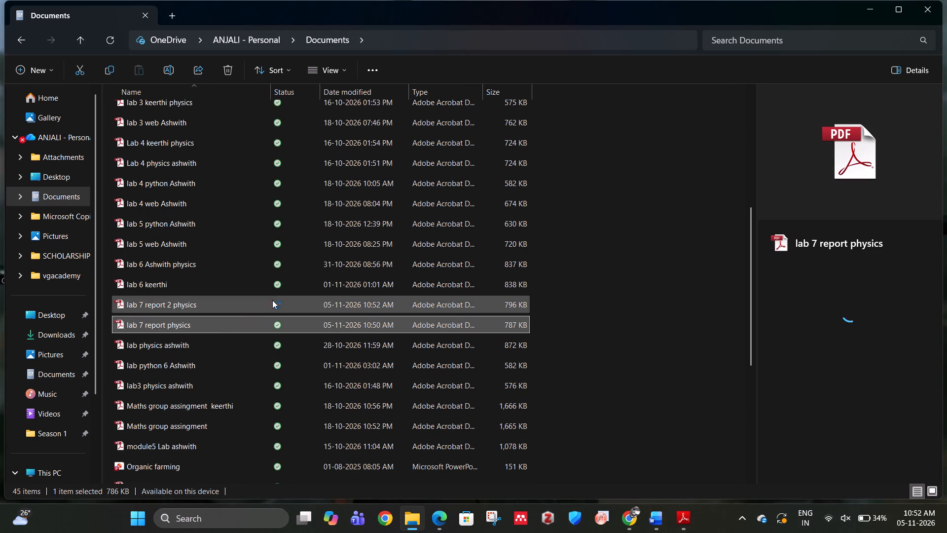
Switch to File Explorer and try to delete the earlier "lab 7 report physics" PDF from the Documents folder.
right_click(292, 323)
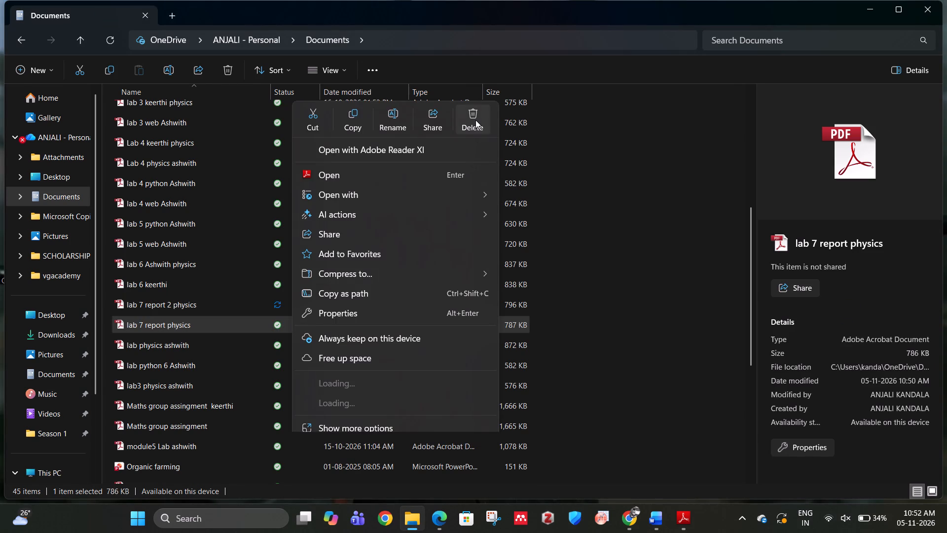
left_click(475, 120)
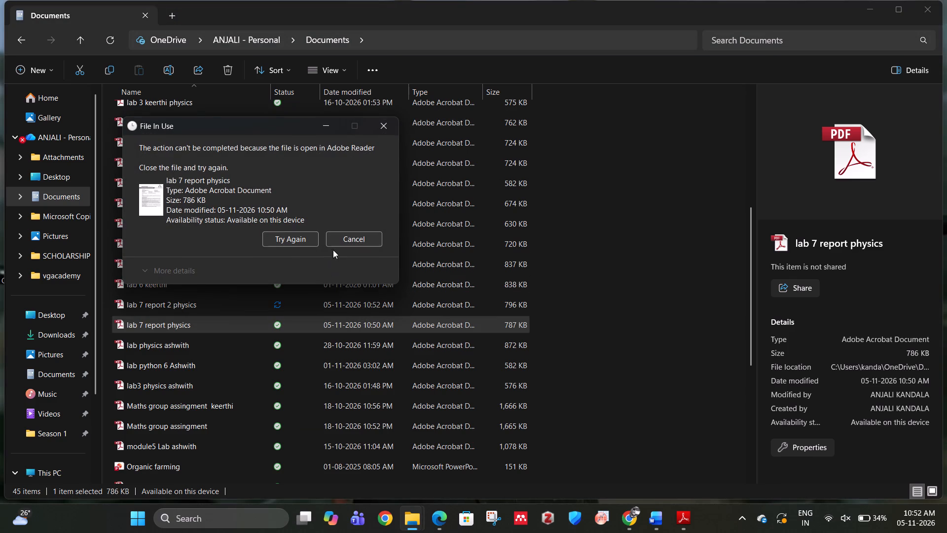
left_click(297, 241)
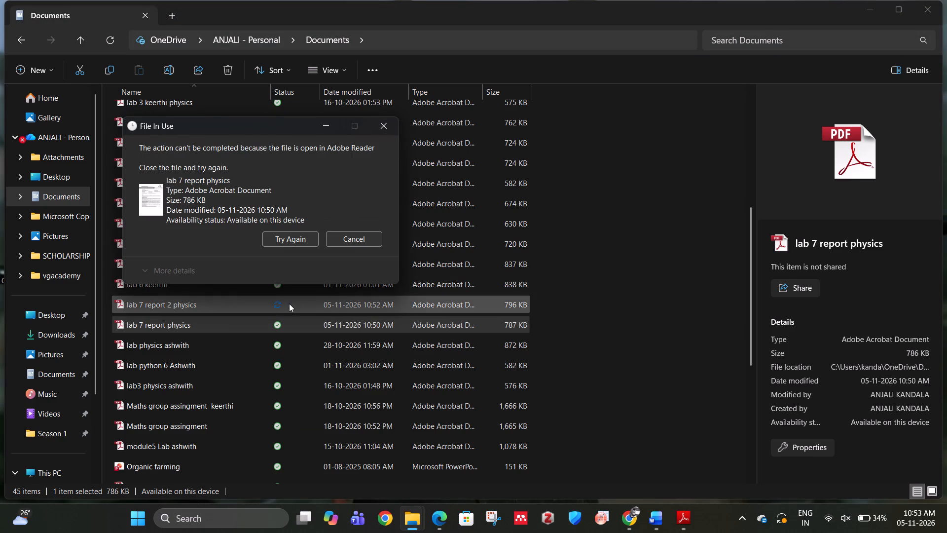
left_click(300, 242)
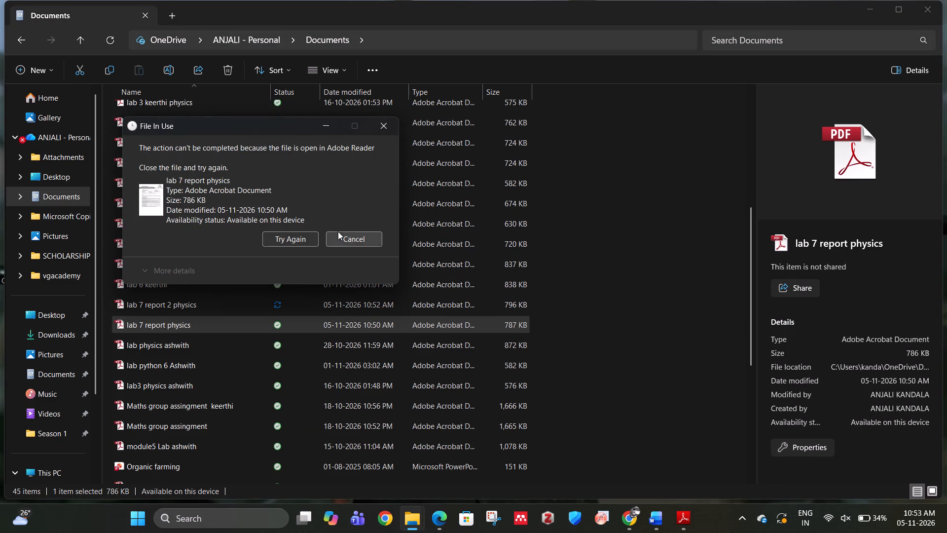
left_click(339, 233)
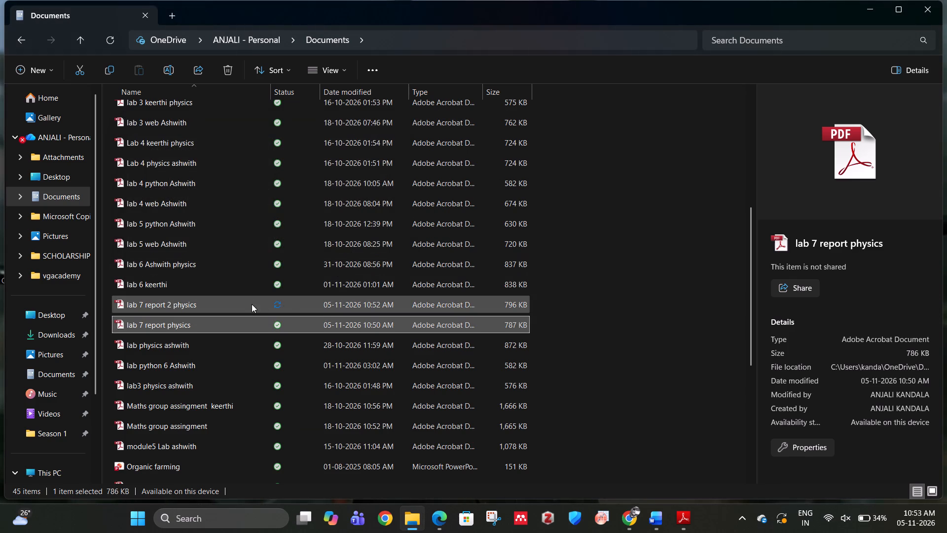
Open the "lab 7 report 2 physics" PDF and review its pages from the header table through to the Viva Voce questions.
double_click(286, 302)
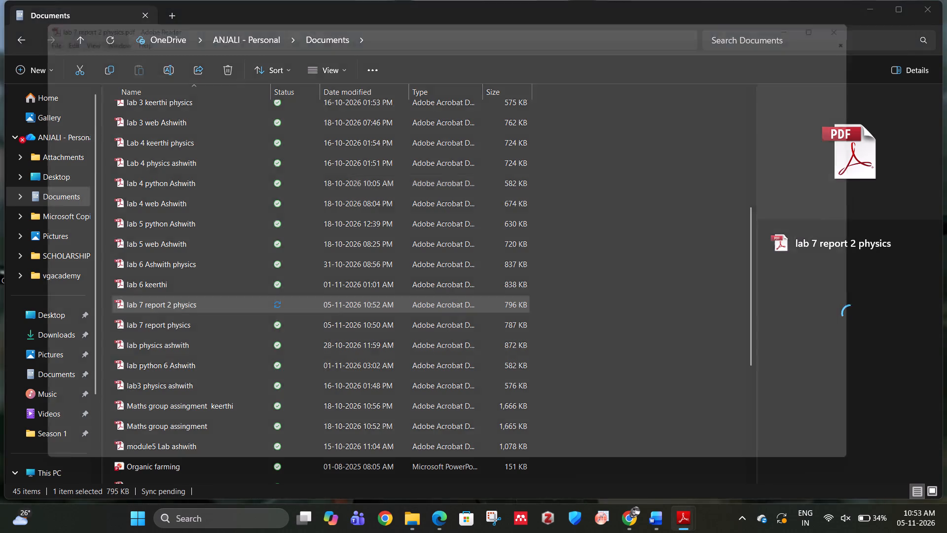
scroll(447, 288, "down", 2)
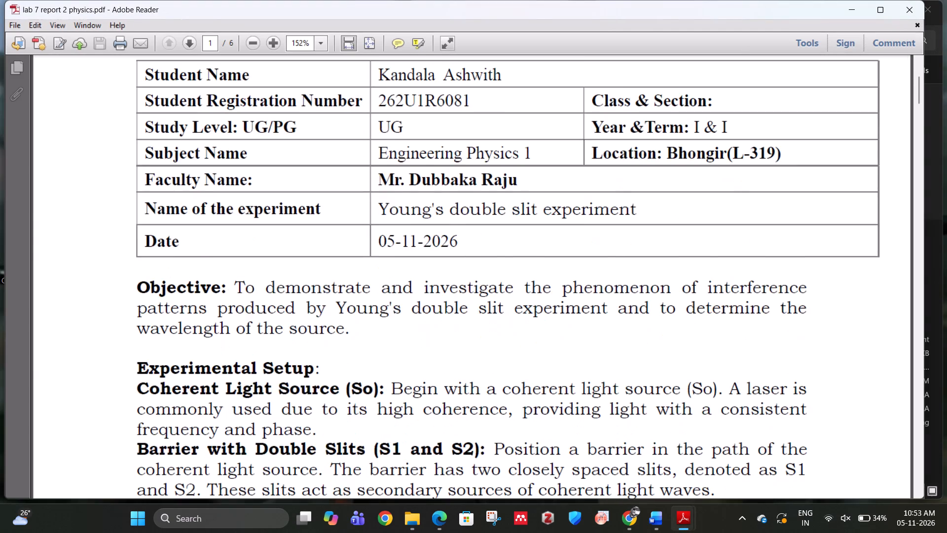
scroll(447, 288, "down", 9)
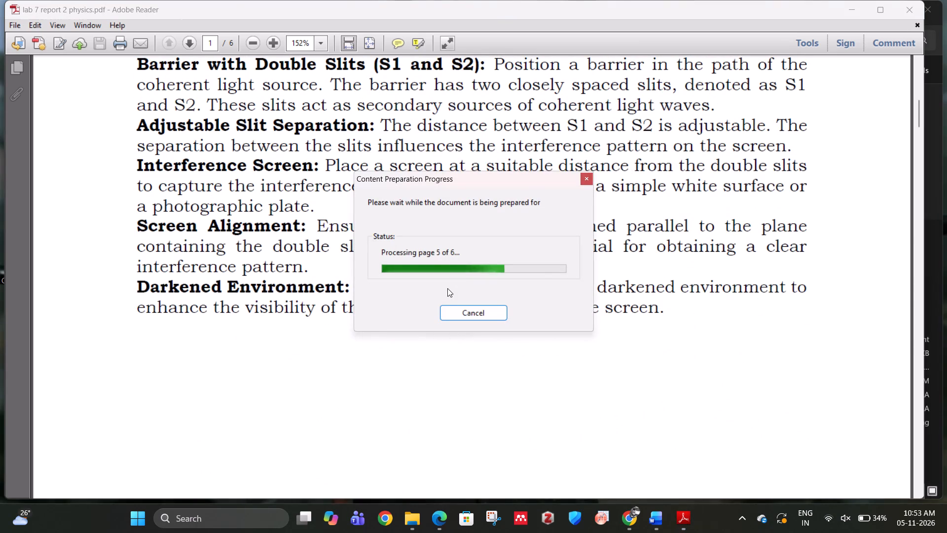
scroll(632, 277, "down", 3)
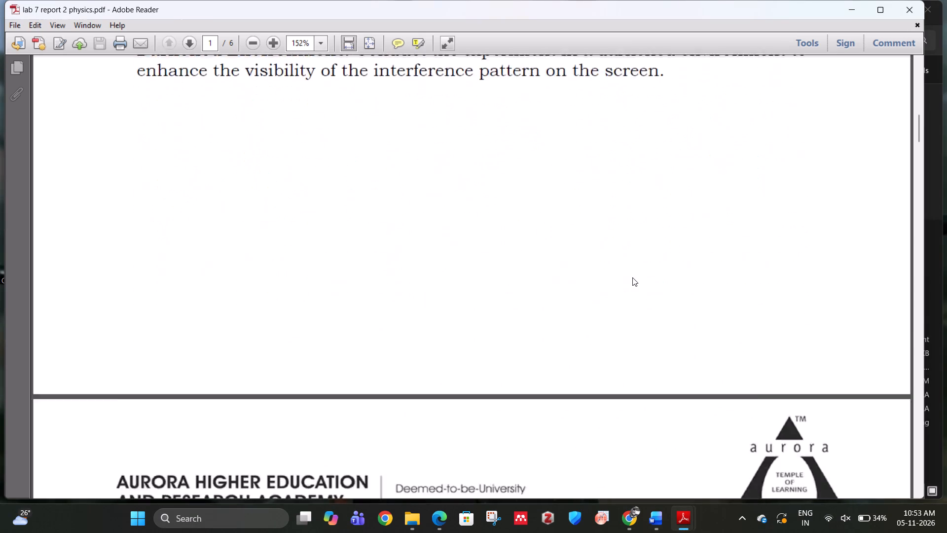
scroll(632, 277, "down", 9)
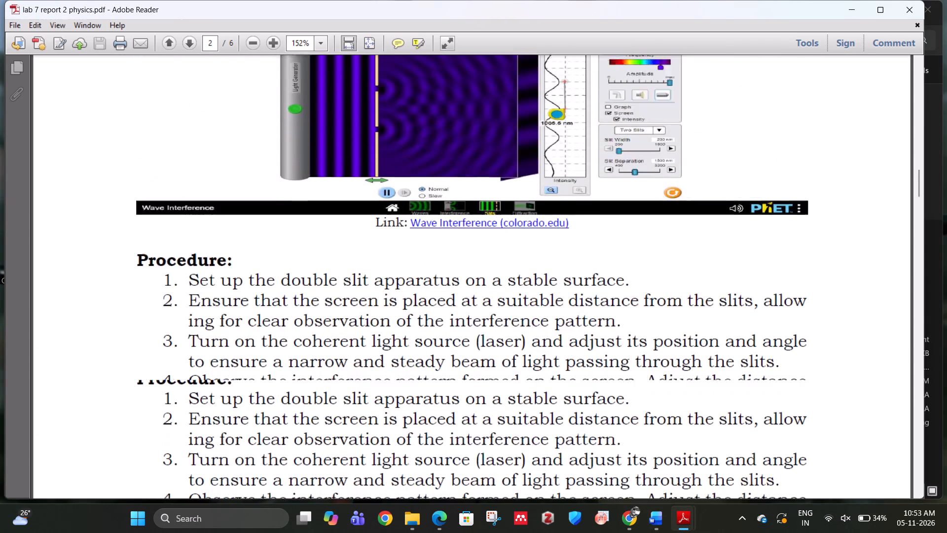
scroll(632, 277, "down", 4)
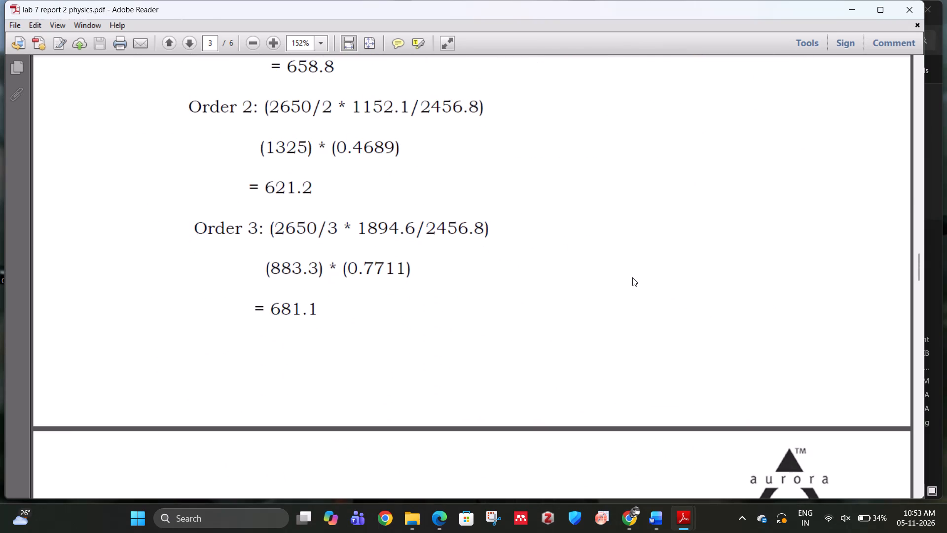
scroll(632, 277, "down", 4, "ctrl")
scroll(632, 277, "up", 3, "ctrl")
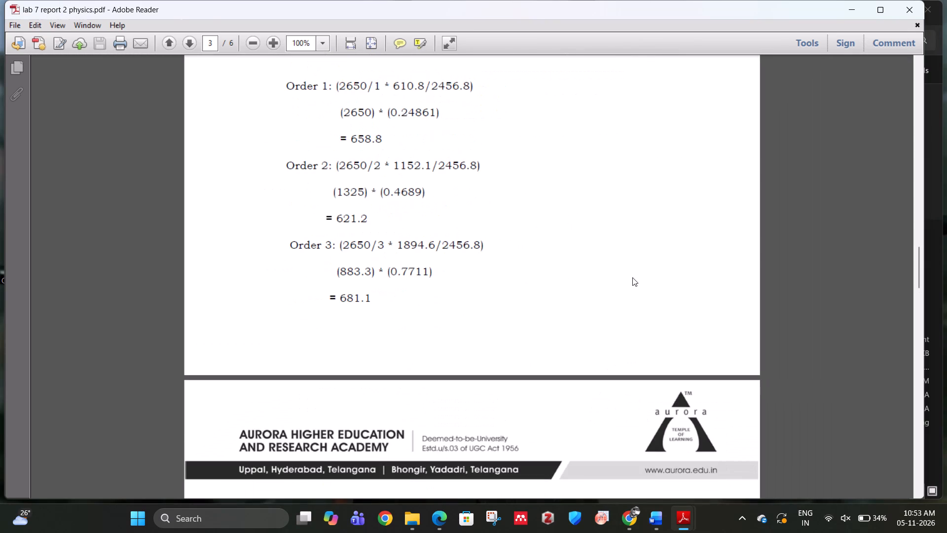
scroll(632, 277, "down", 5)
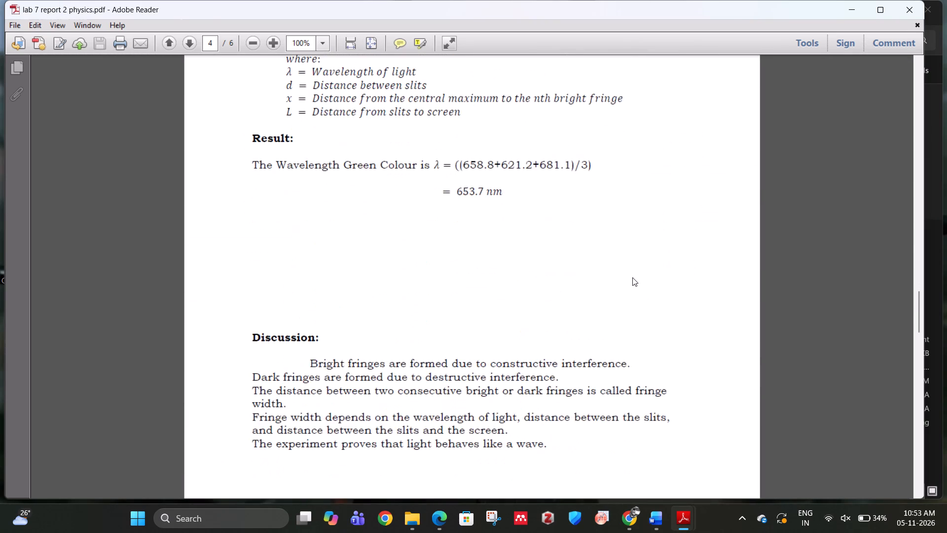
scroll(632, 277, "down", 6)
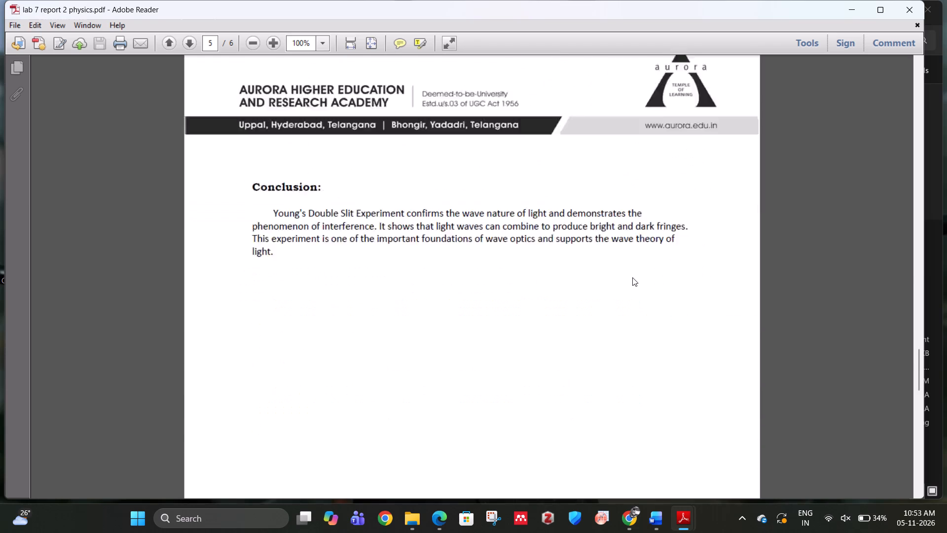
scroll(632, 277, "down", 6)
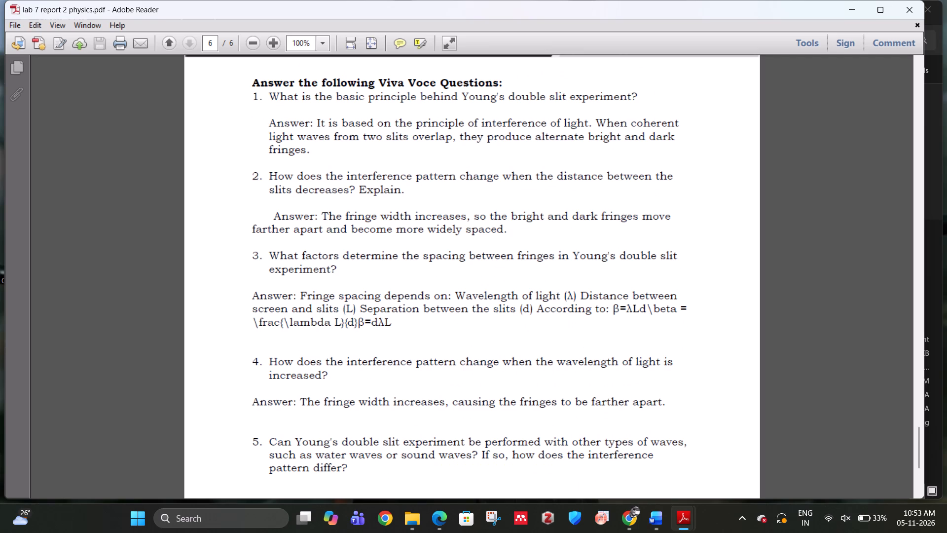
Look back through the PDF from the Viva Voce questions to the Conclusion page to recheck the layout.
scroll(625, 288, "up", 4)
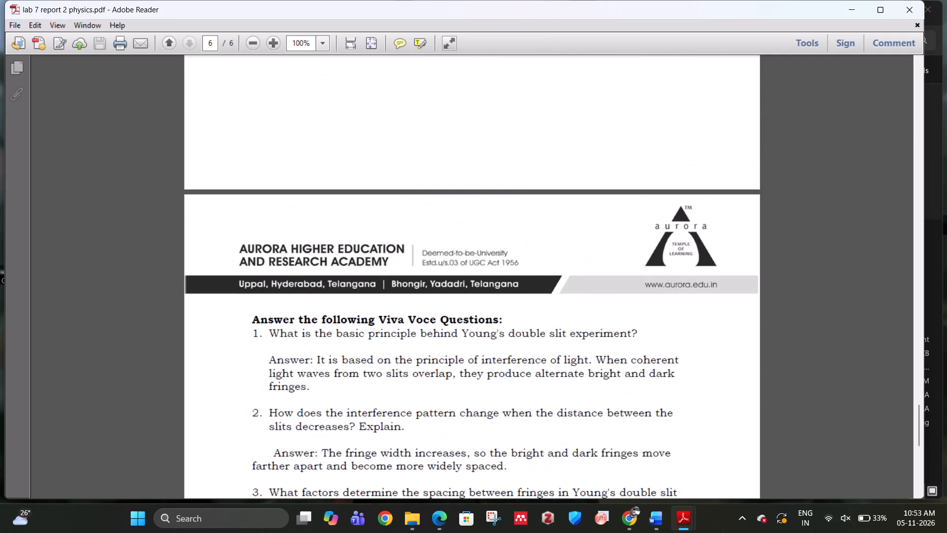
scroll(625, 288, "up", 4)
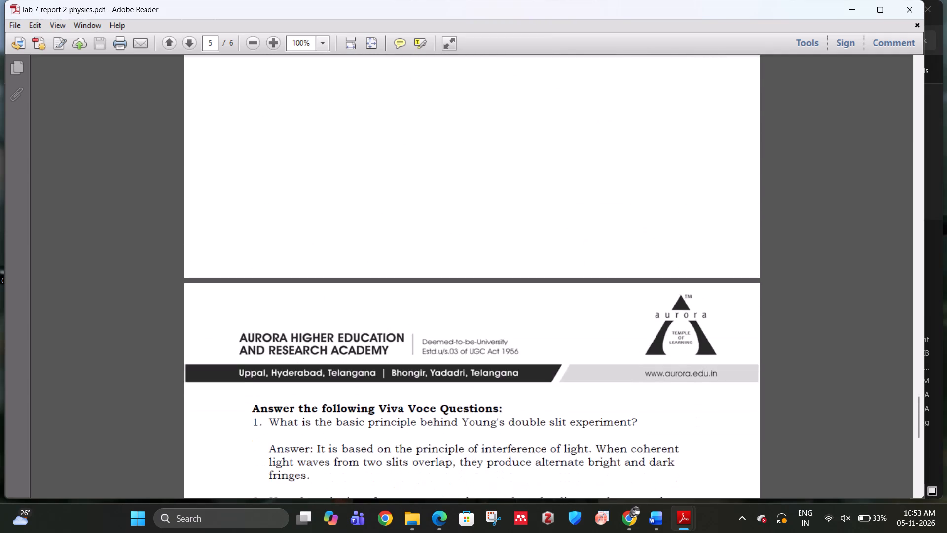
scroll(625, 288, "up", 3)
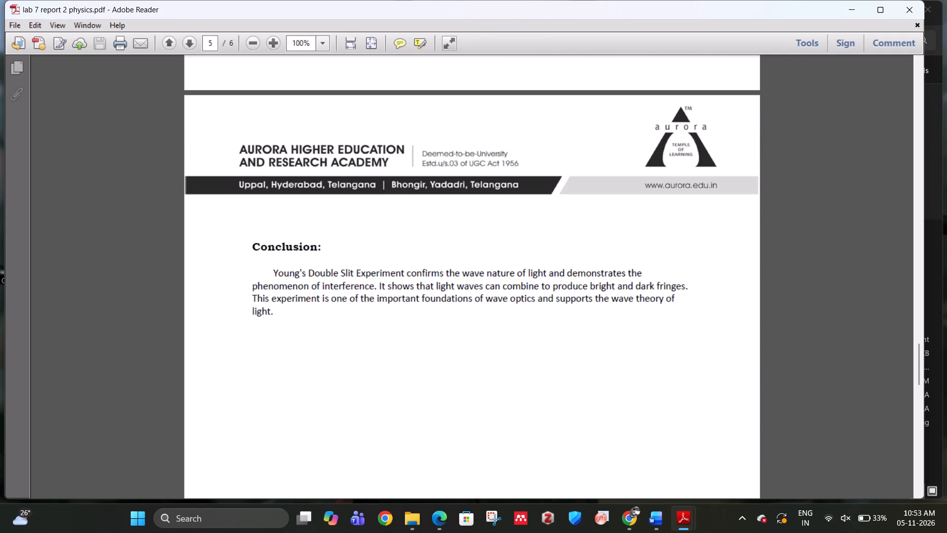
scroll(625, 288, "up", 1)
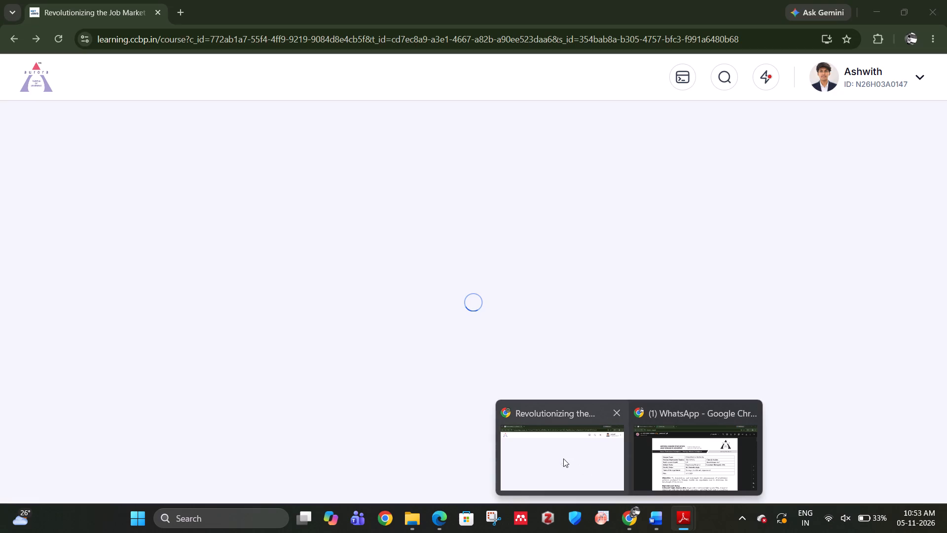
Switch to the learning portal in Chrome and go from the Coding Practice page to the portal's home page.
left_click(563, 458)
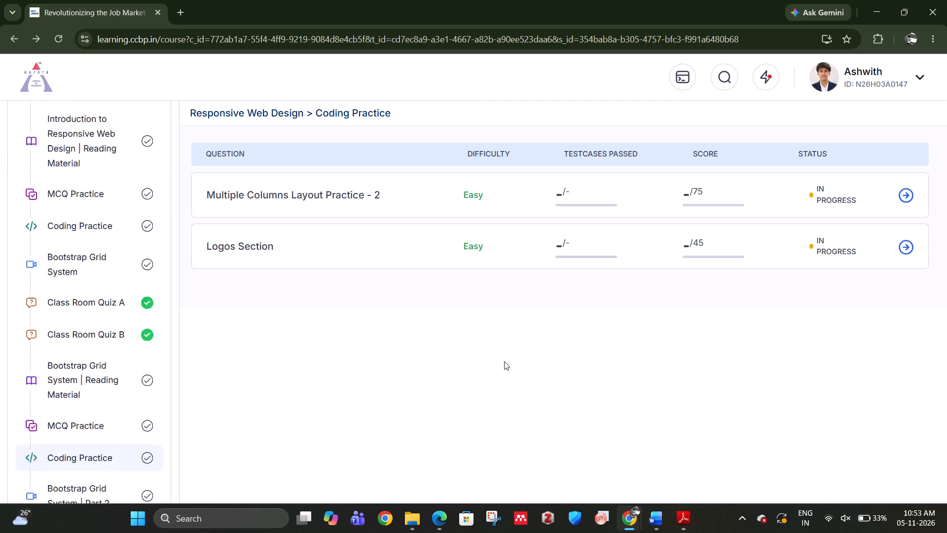
scroll(82, 221, "up", 9)
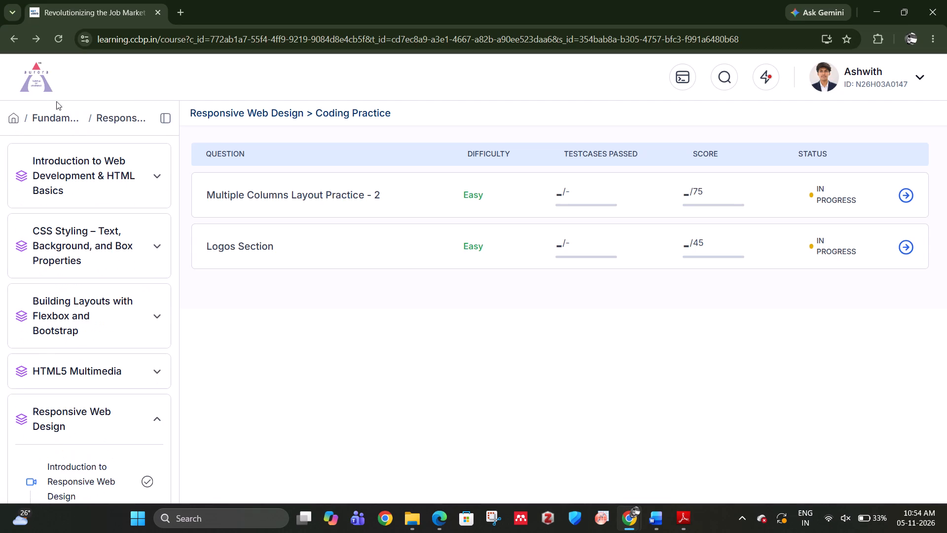
left_click(6, 118)
left_click(8, 118)
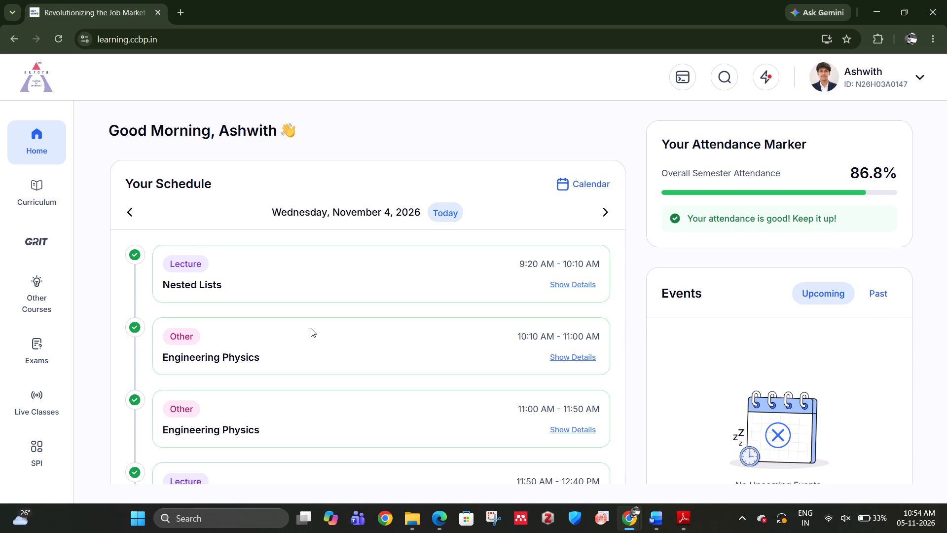
Look through the Wednesday, November 4, 2026 schedule and the courses under Continue from Where You Left Off.
scroll(311, 328, "down", 5)
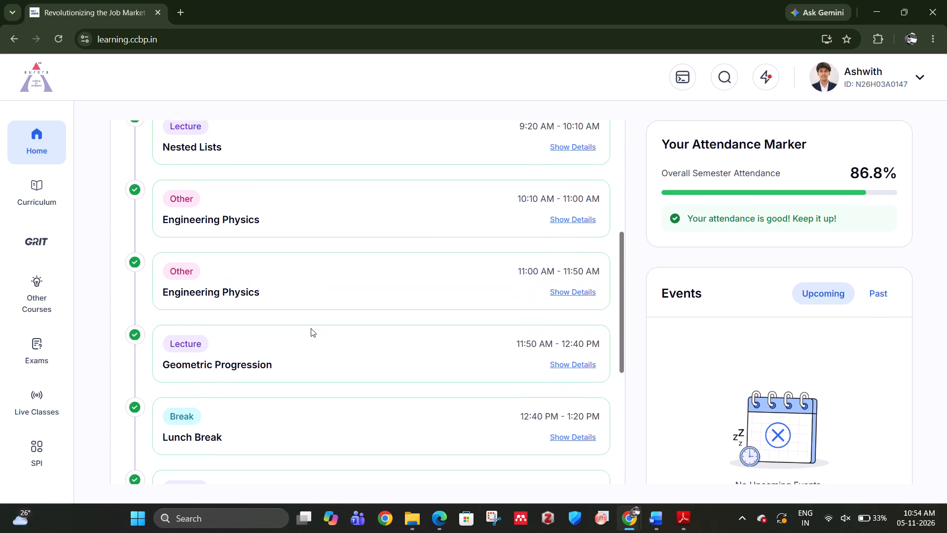
scroll(311, 328, "down", 2)
scroll(311, 328, "up", 6)
scroll(311, 328, "down", 8)
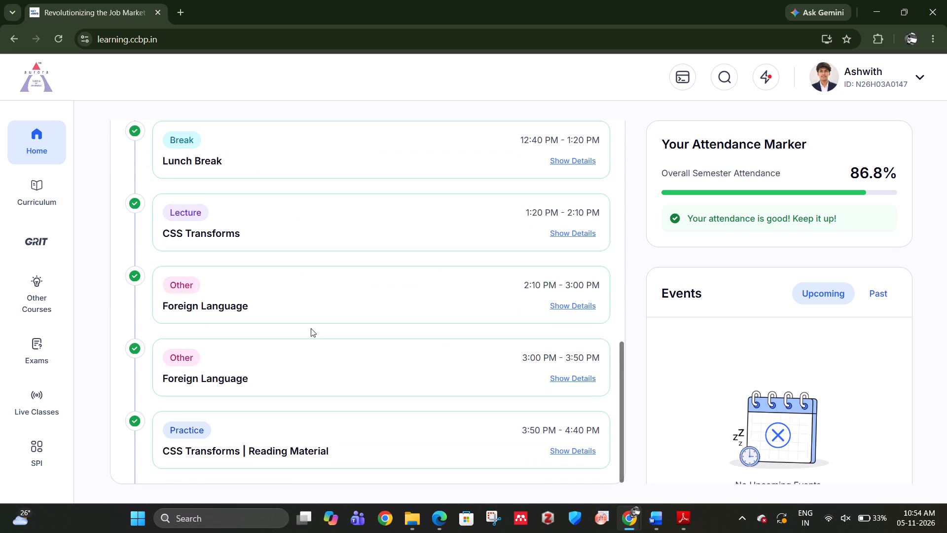
scroll(311, 328, "up", 7)
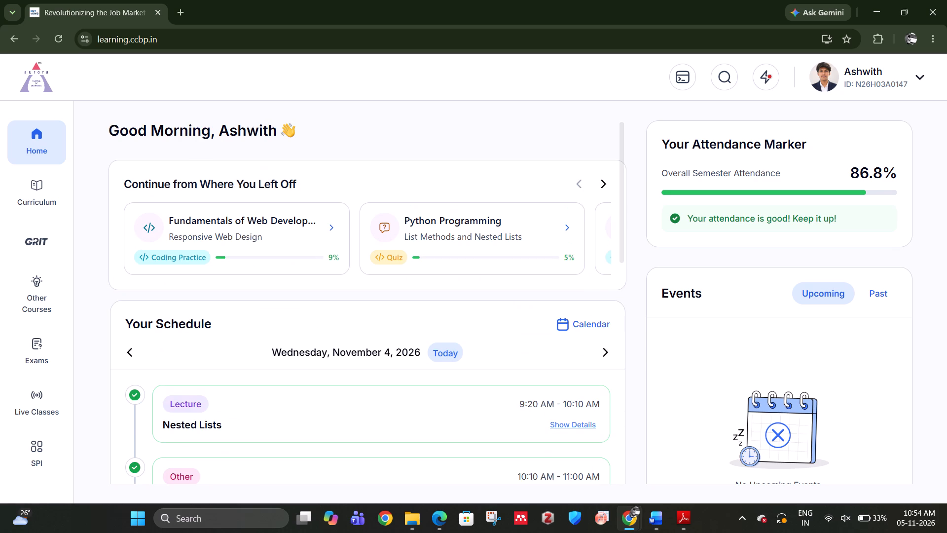
left_click(603, 186)
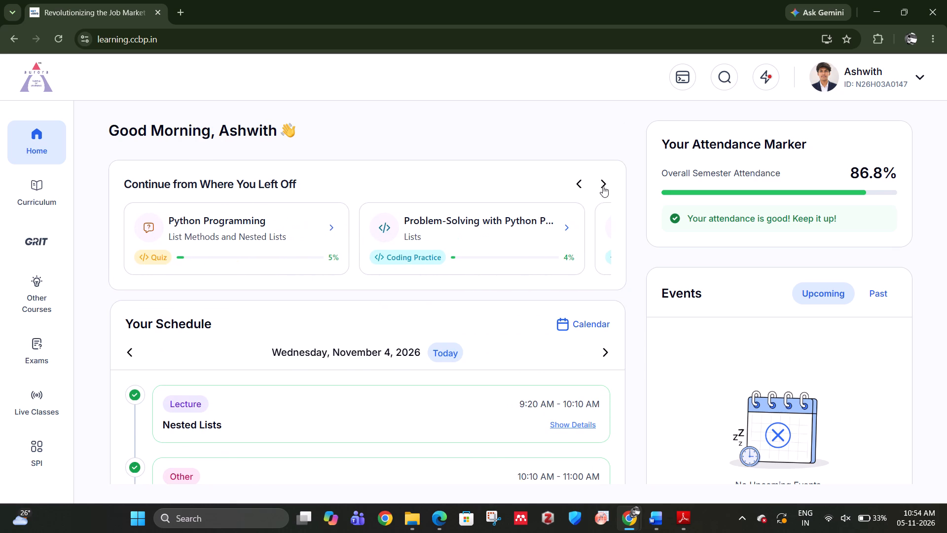
scroll(308, 328, "up", 10)
scroll(442, 120, "up", 13)
scroll(442, 120, "up", 20)
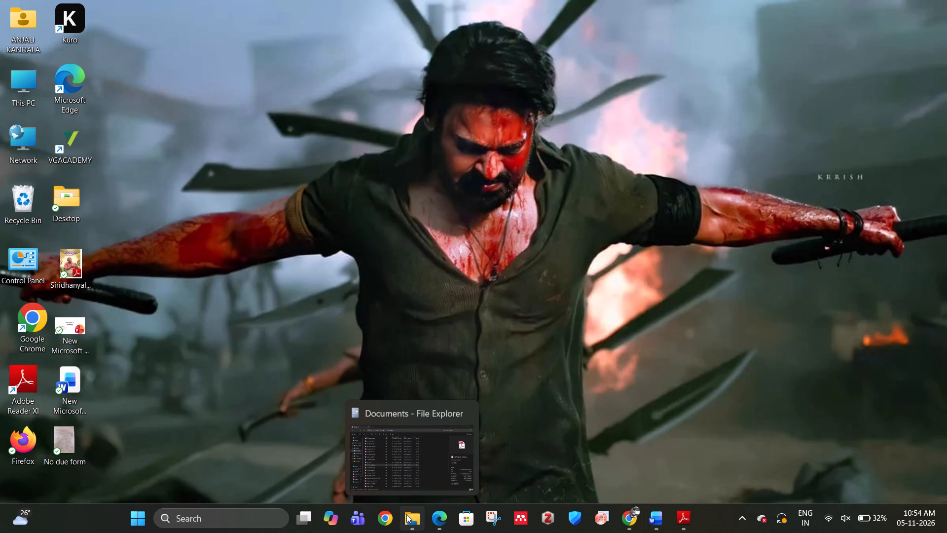
Reopen the "lab 7 report 2 physics" PDF from the Documents folder and check the header table on its first page.
left_click(384, 440)
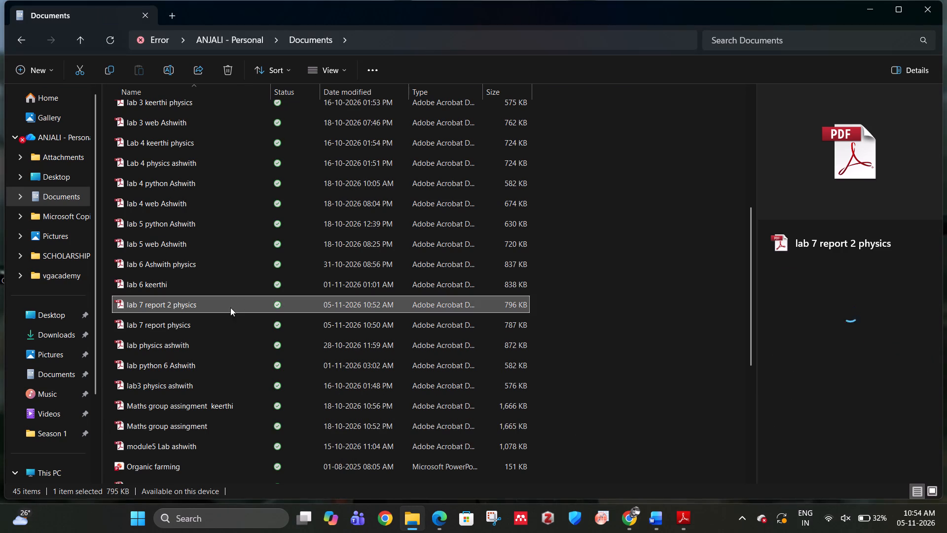
double_click(248, 304)
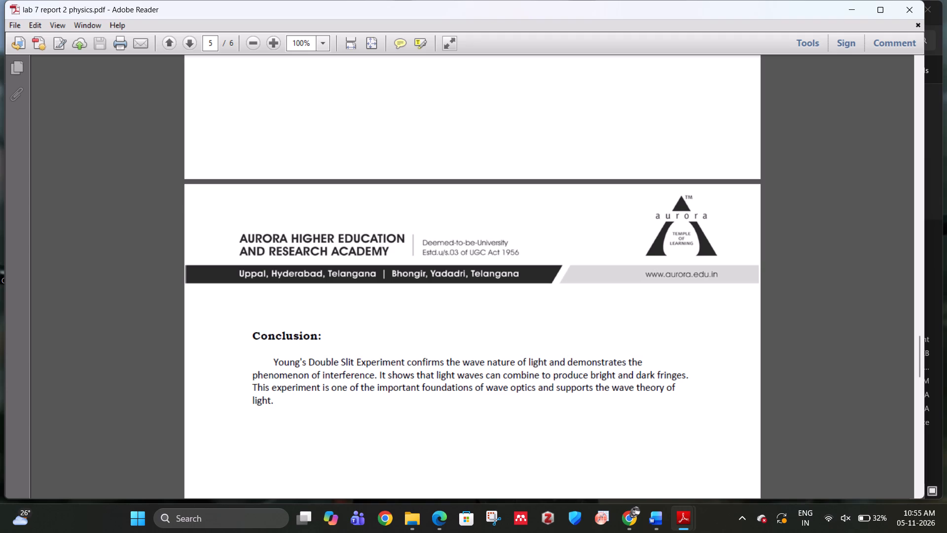
scroll(248, 304, "up", 10)
scroll(248, 304, "up", 20)
scroll(248, 304, "up", 13)
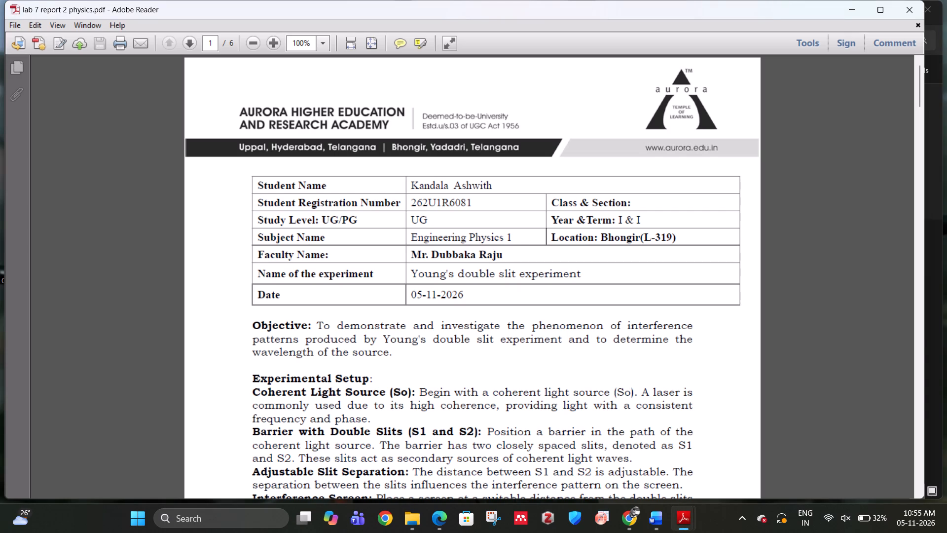
scroll(248, 304, "up", 1)
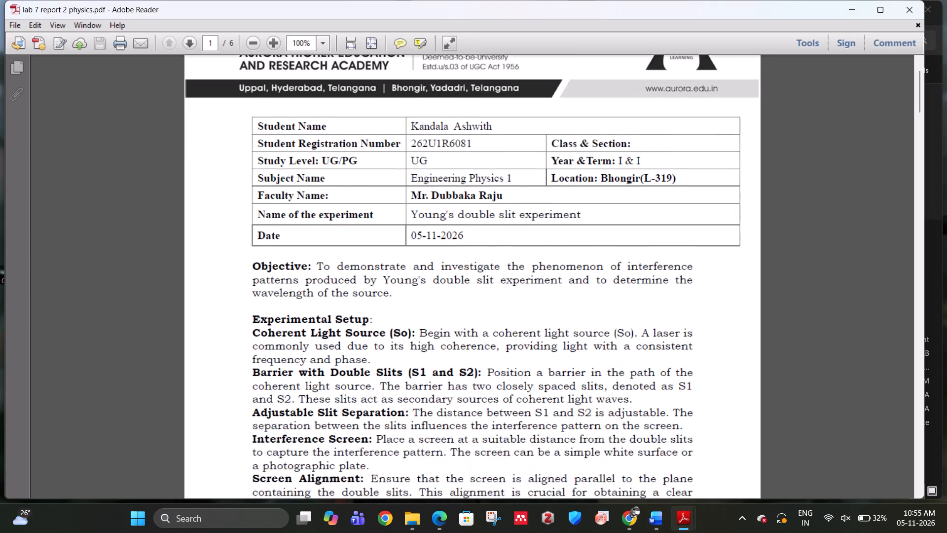
scroll(248, 304, "up", 6)
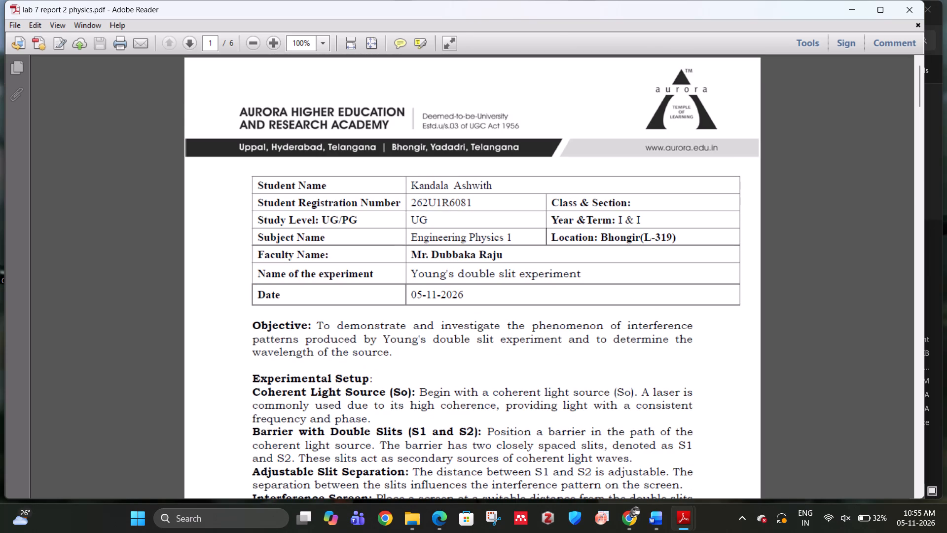
scroll(248, 304, "up", 1)
scroll(248, 304, "right", 1)
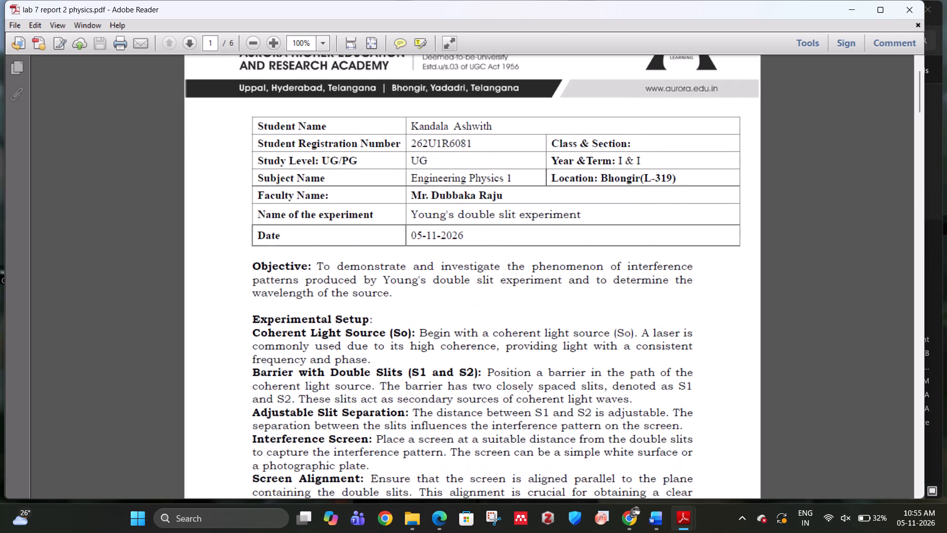
scroll(248, 304, "right", 2)
scroll(248, 304, "up", 1)
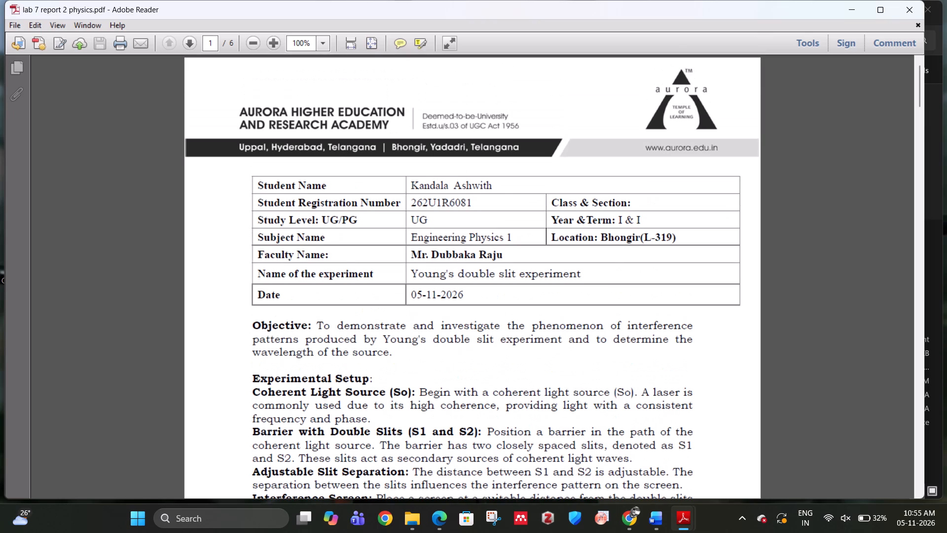
scroll(248, 304, "up", 2)
Review the PDF from Experimental Setup to the Data and Observations page, viewing that page at 75% zoom.
scroll(248, 304, "down", 1)
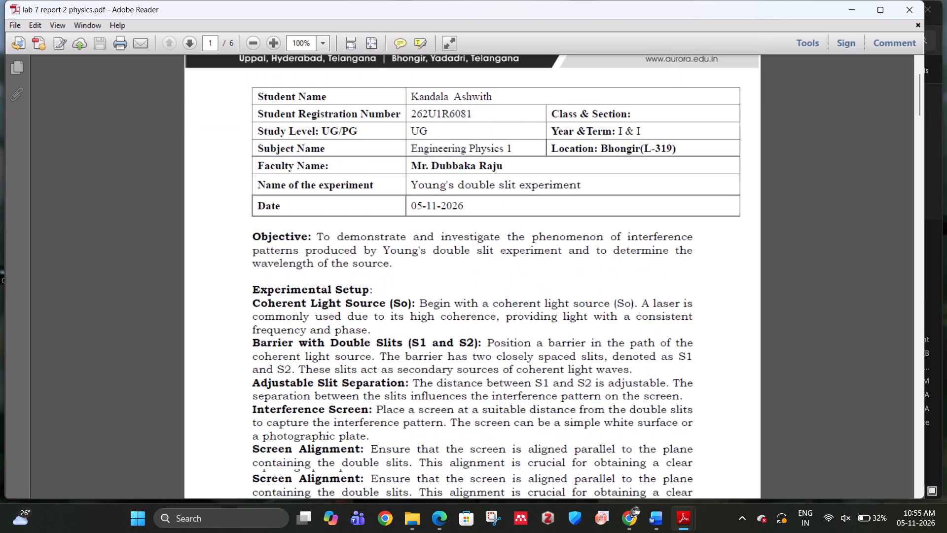
scroll(248, 304, "down", 7)
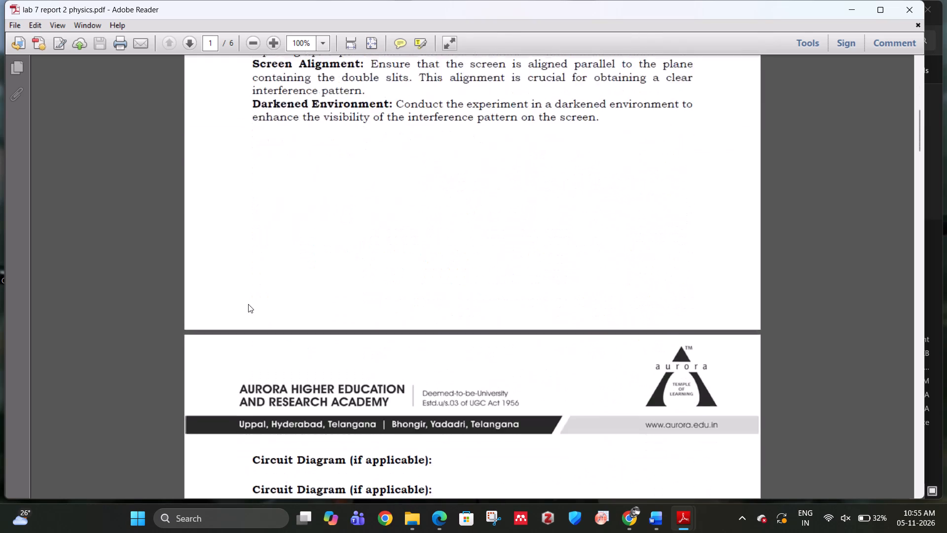
scroll(248, 304, "down", 5)
scroll(248, 304, "up", 2)
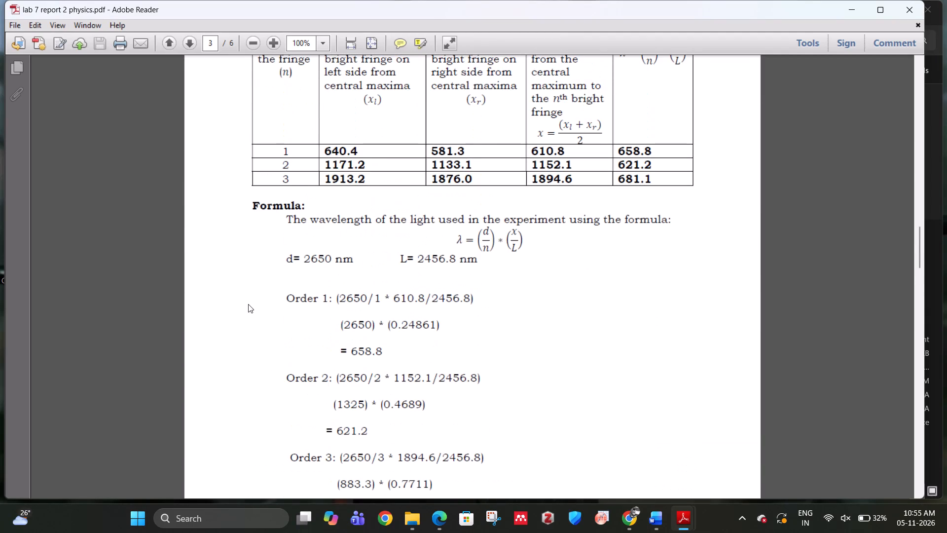
scroll(248, 304, "down", 3, "ctrl")
scroll(248, 304, "up", 1, "ctrl")
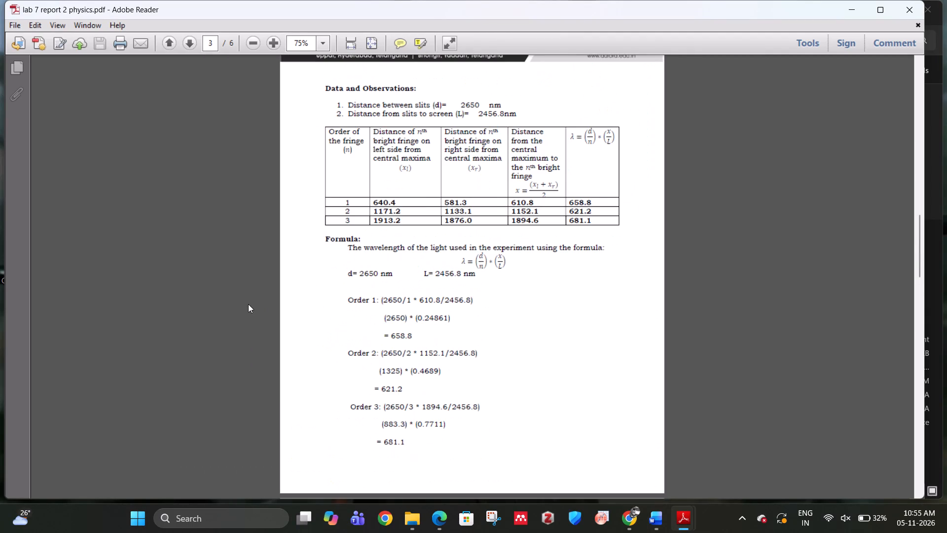
scroll(248, 304, "up", 1, "ctrl")
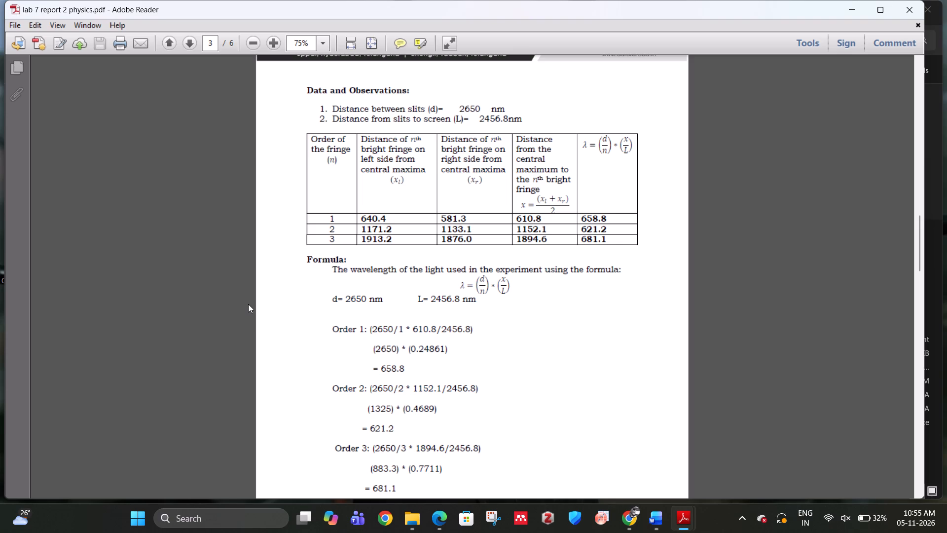
Examine the fringe distance table and the wavelength calculations for orders 1 to 3 on page 3.
scroll(248, 304, "down", 1)
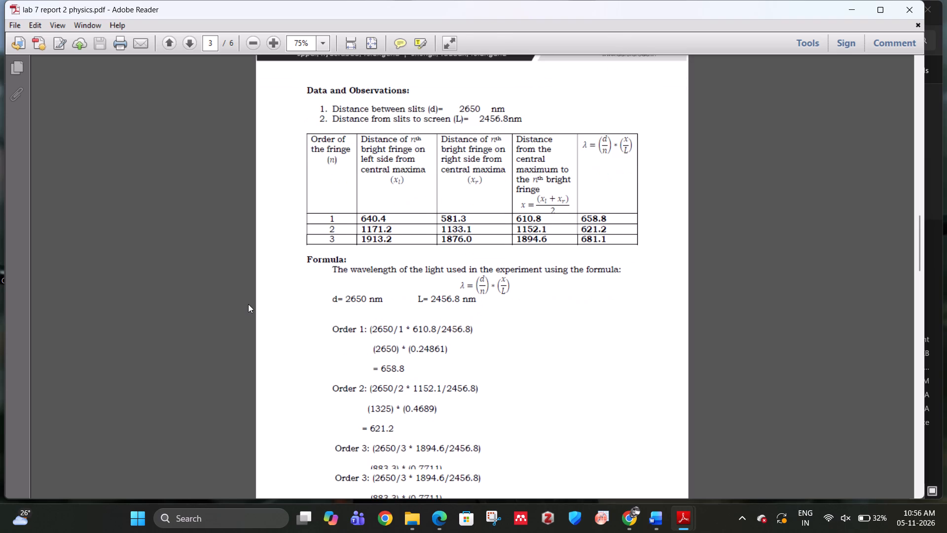
scroll(248, 304, "down", 1)
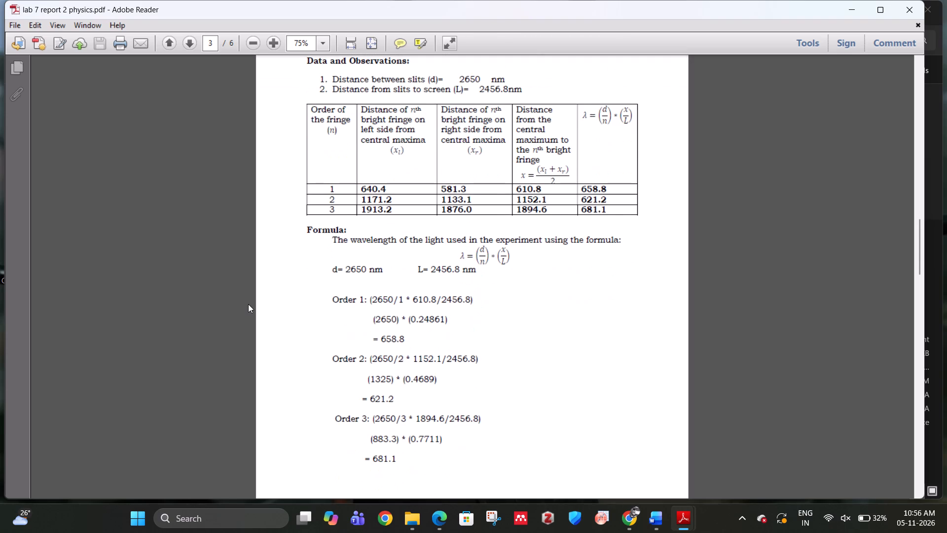
scroll(248, 304, "down", 1)
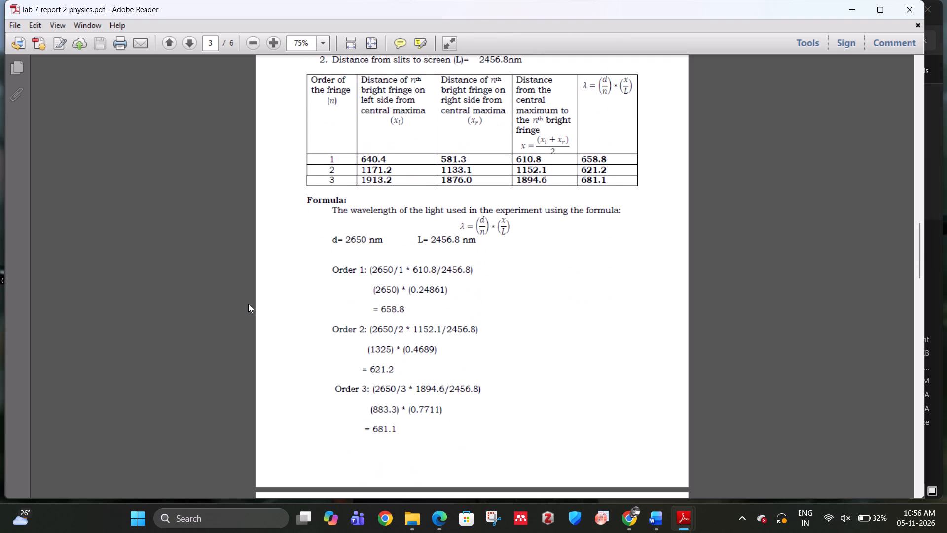
scroll(248, 304, "down", 2)
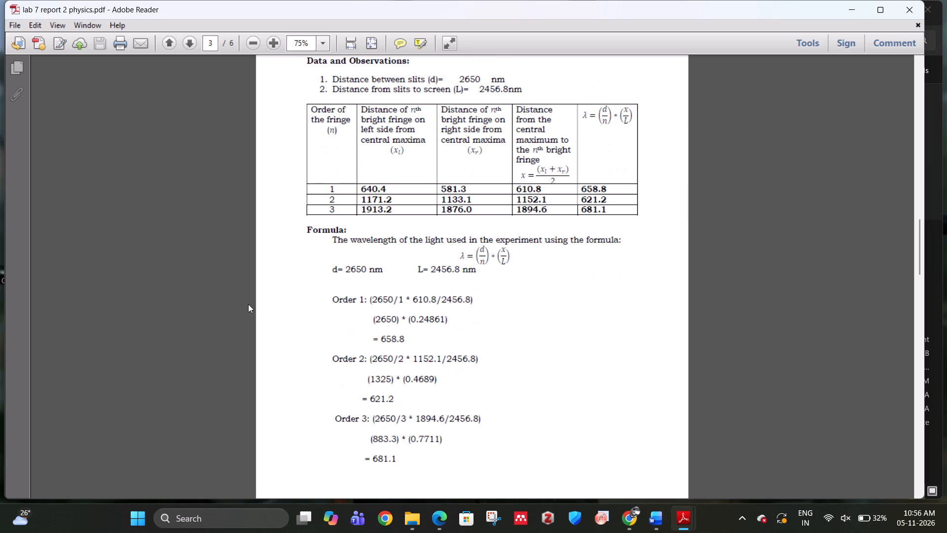
scroll(248, 304, "up", 2)
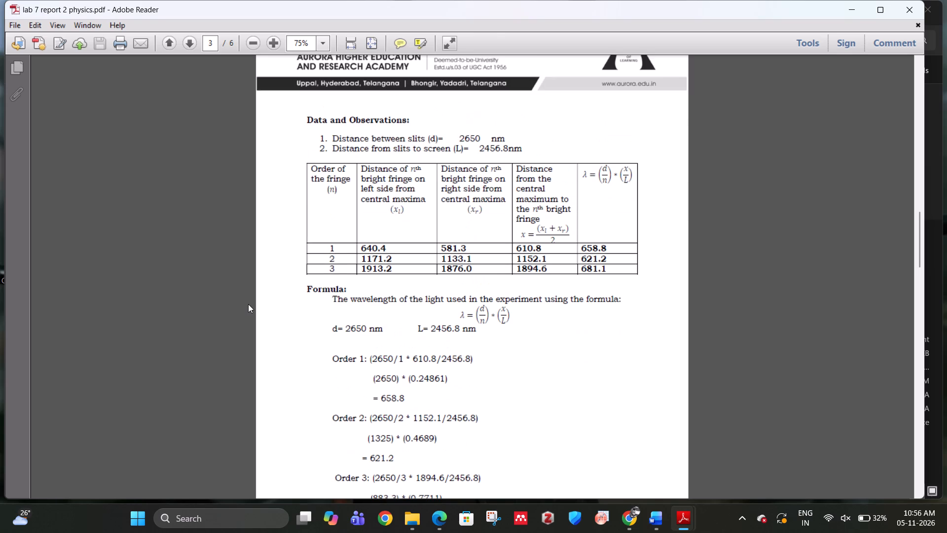
scroll(248, 304, "down", 2)
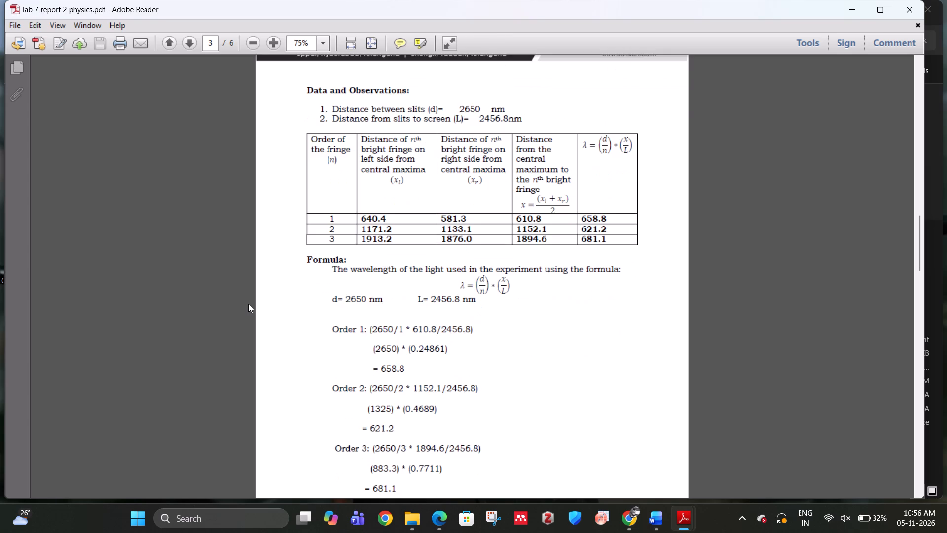
scroll(248, 304, "down", 1)
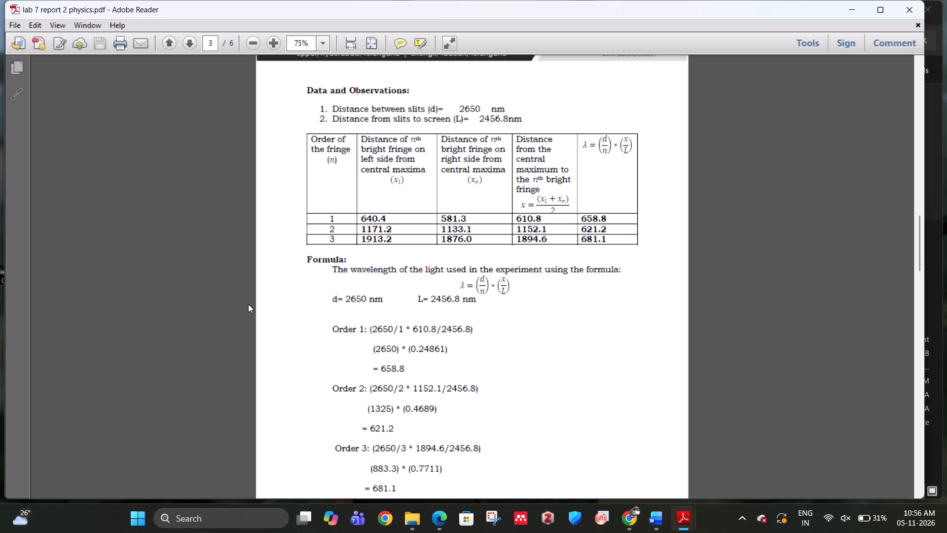
Recheck the Data and Observations table against the Formula section's wavelength calculations on page 3.
left_click(248, 304)
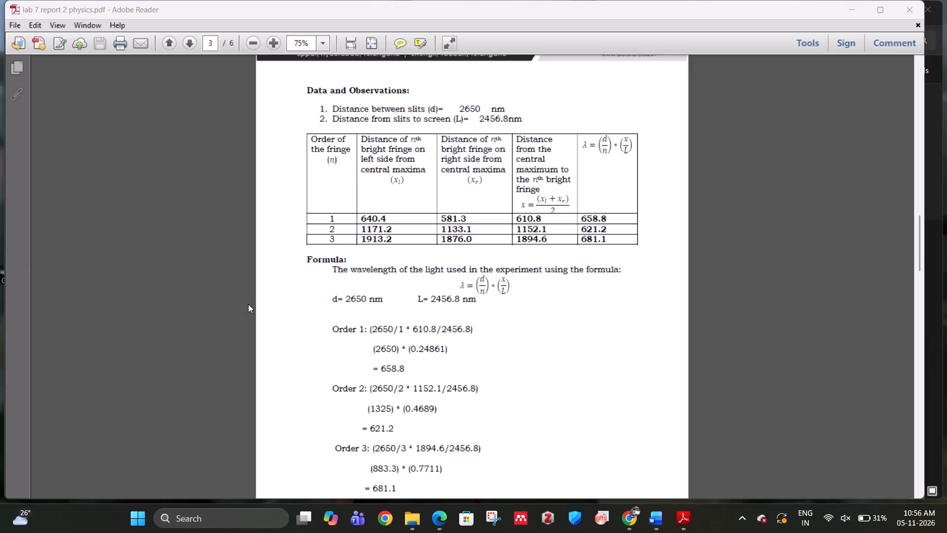
scroll(248, 304, "up", 1)
scroll(326, 307, "up", 1)
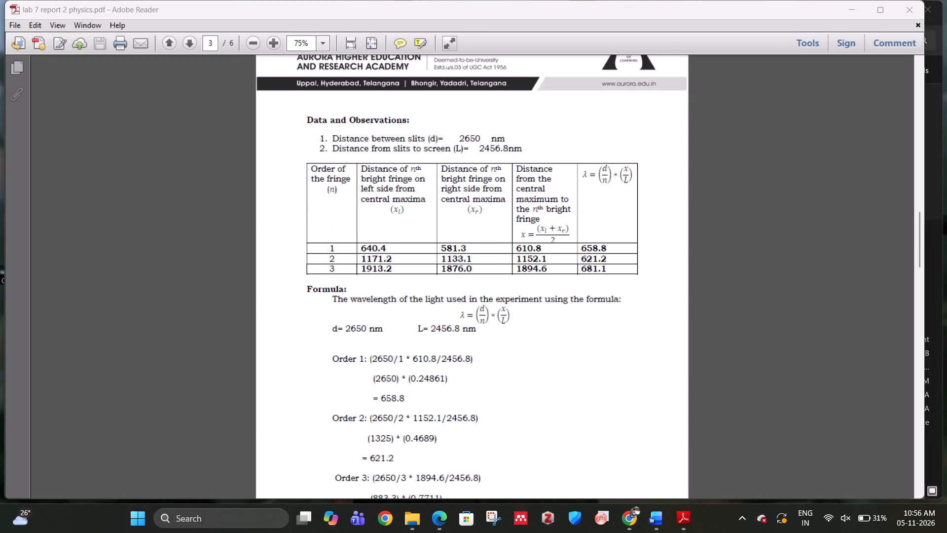
scroll(326, 307, "up", 1)
scroll(326, 307, "down", 1)
scroll(326, 307, "up", 1)
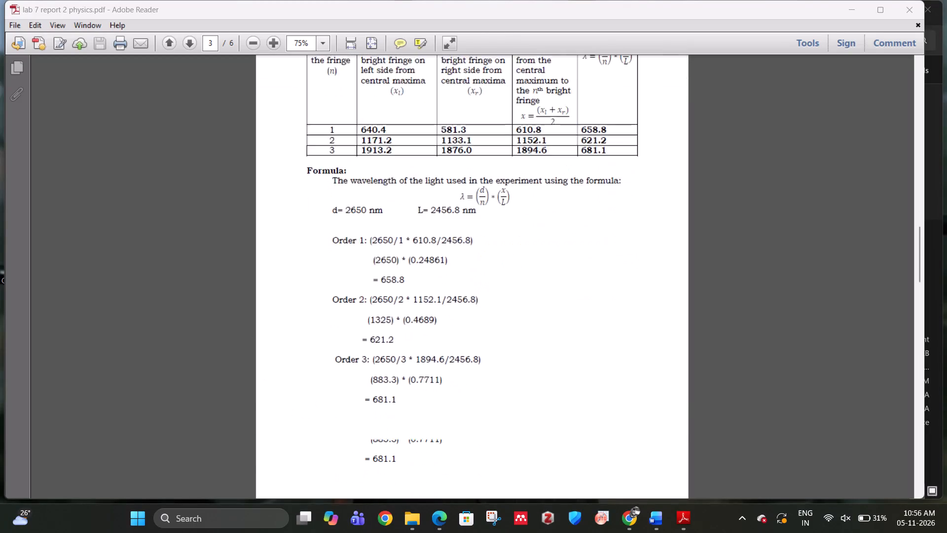
scroll(326, 307, "up", 1)
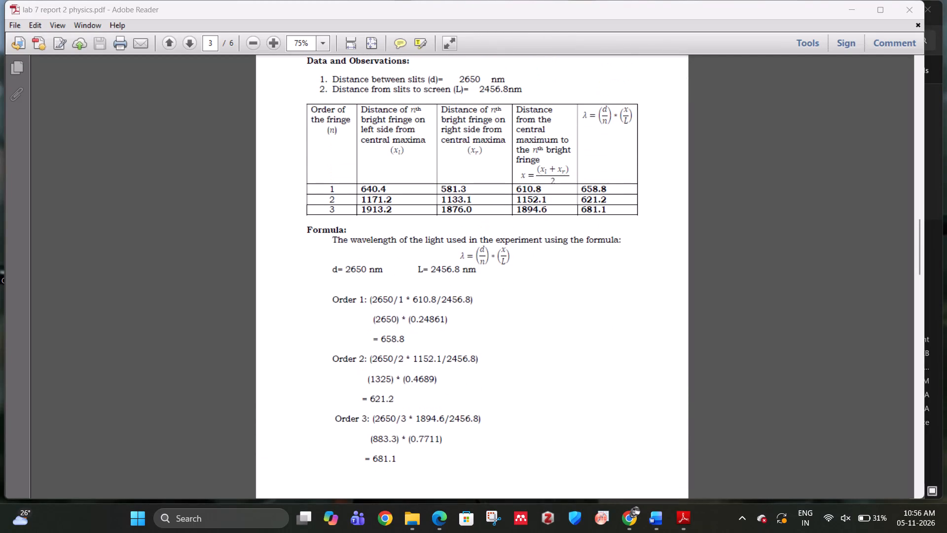
scroll(326, 307, "up", 3)
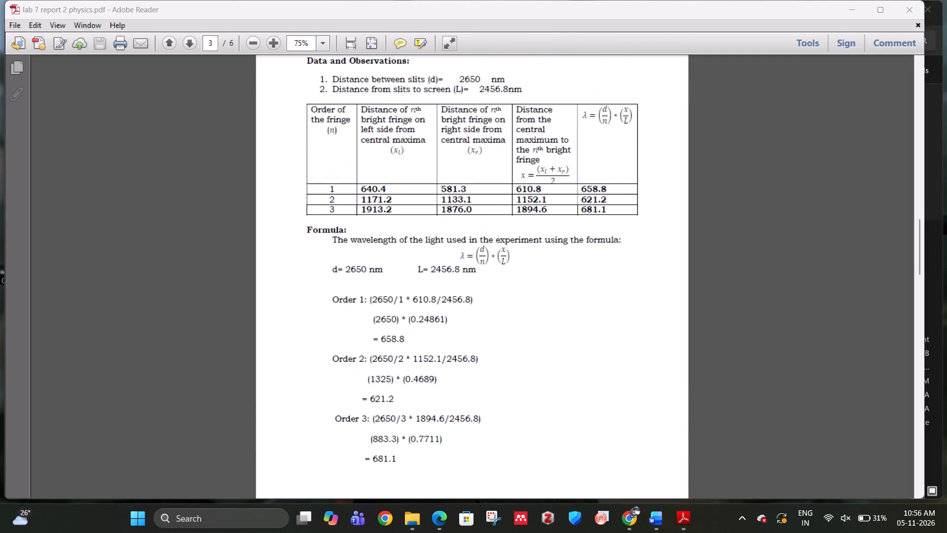
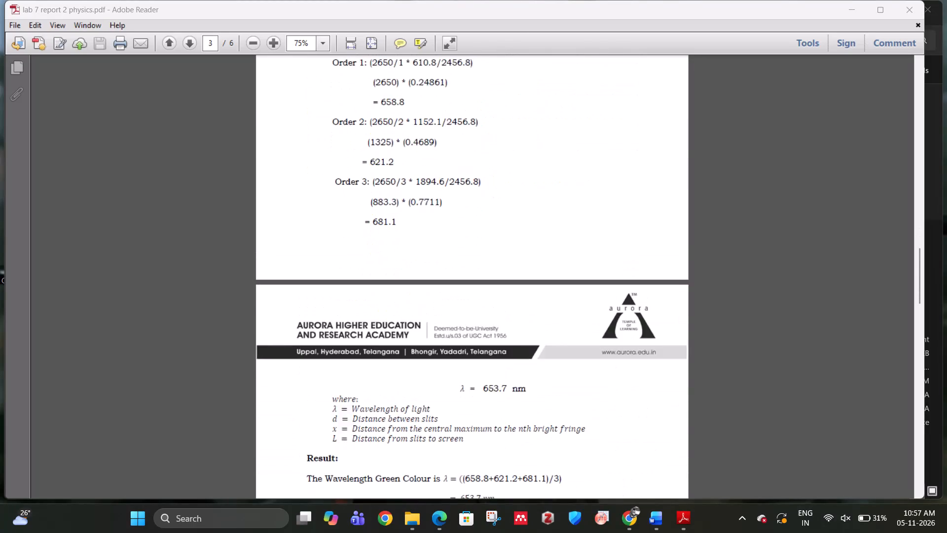
Review the PDF's Discussion, Conclusion and Viva Voce answers, and recheck the header table on its first page.
scroll(326, 307, "down", 9)
scroll(326, 307, "up", 1)
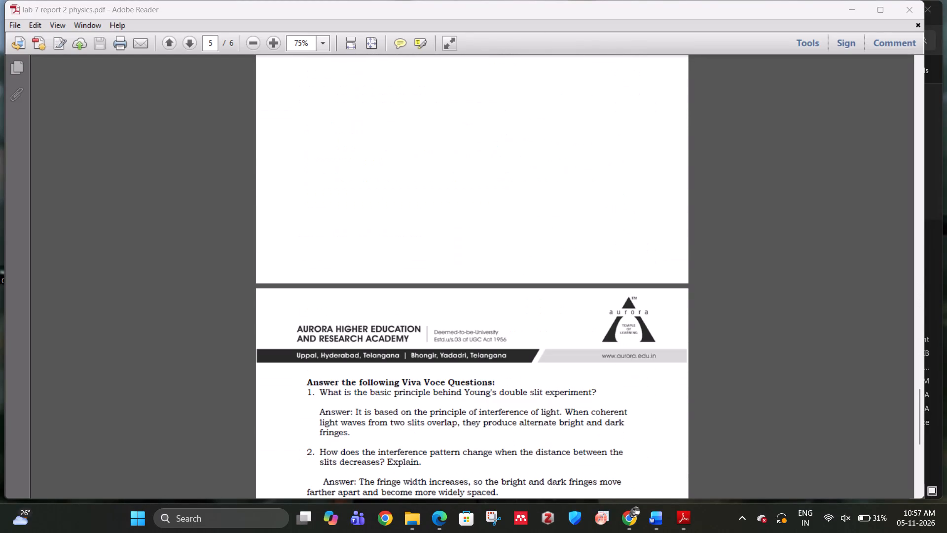
scroll(326, 307, "up", 1)
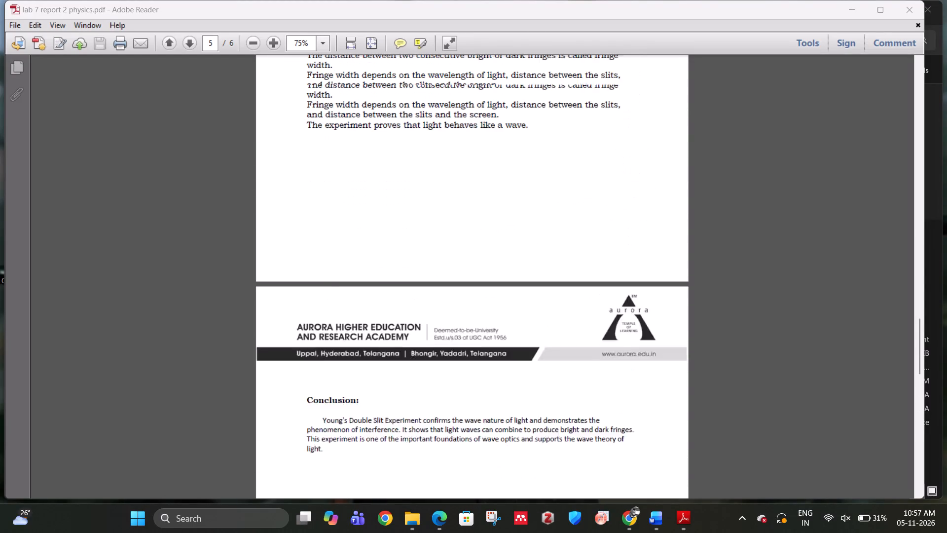
scroll(326, 307, "up", 1)
left_click(347, 267)
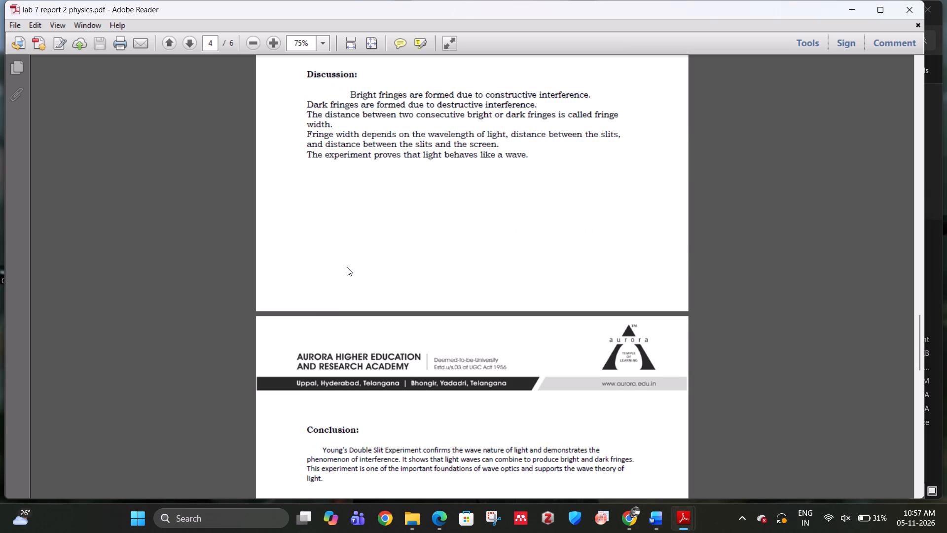
double_click(347, 267)
scroll(347, 267, "down", 2)
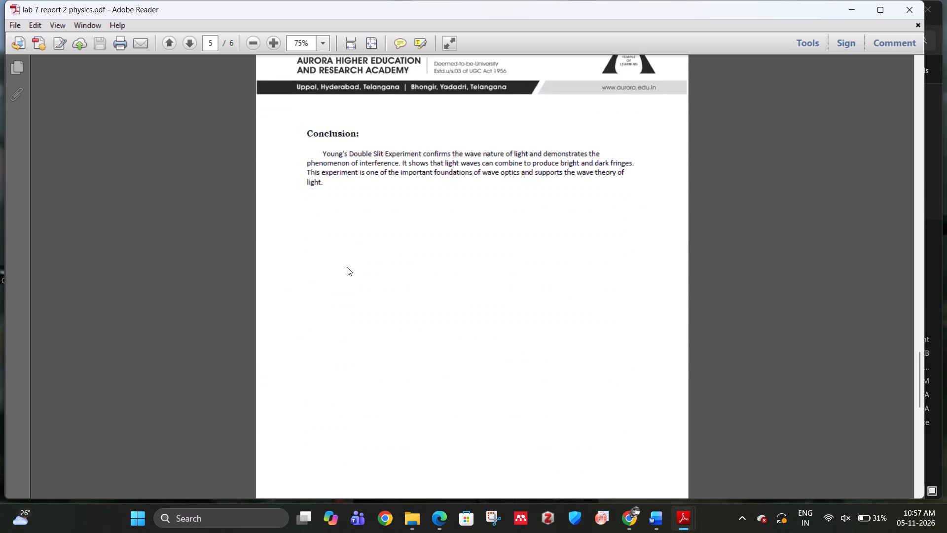
scroll(347, 267, "down", 4)
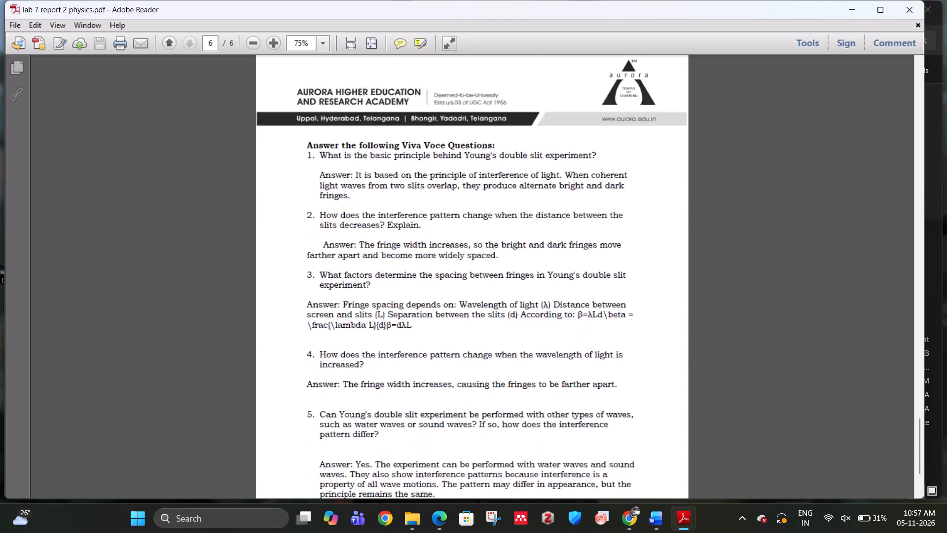
scroll(347, 267, "down", 2)
scroll(347, 267, "up", 20)
scroll(347, 267, "up", 20)
scroll(347, 267, "up", 20)
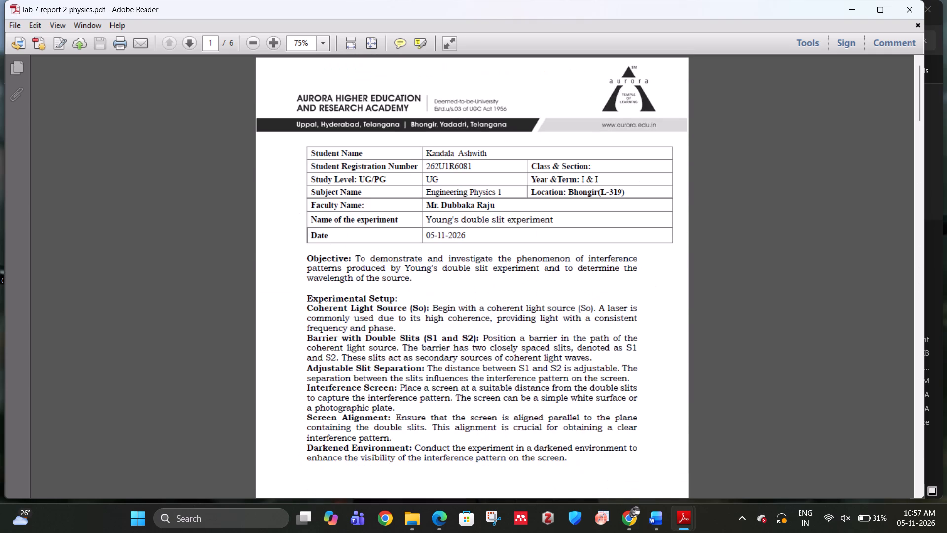
scroll(347, 267, "up", 20)
scroll(347, 267, "up", 20)
scroll(347, 267, "up", 20)
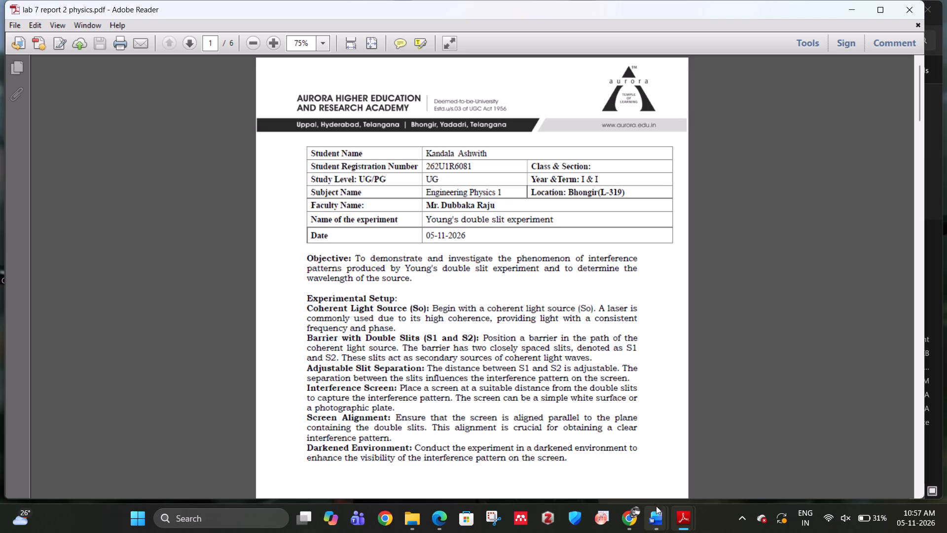
Switch to the Word report and open the Class & Section entry in the first-page header table for editing.
left_click(586, 446)
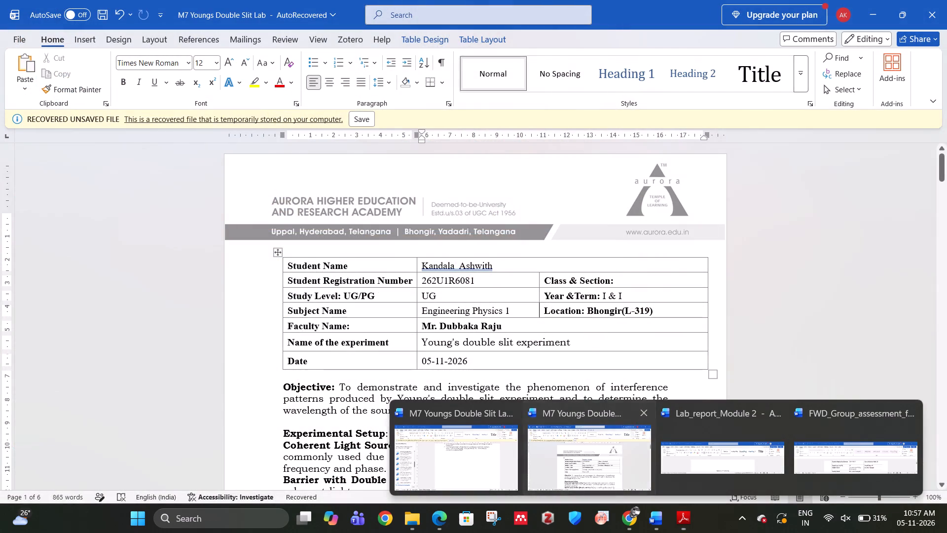
left_click(622, 276)
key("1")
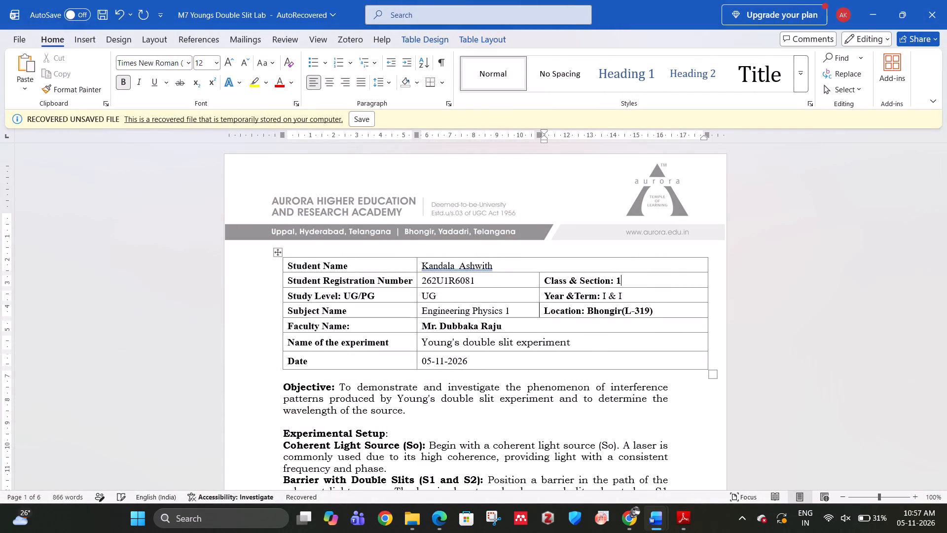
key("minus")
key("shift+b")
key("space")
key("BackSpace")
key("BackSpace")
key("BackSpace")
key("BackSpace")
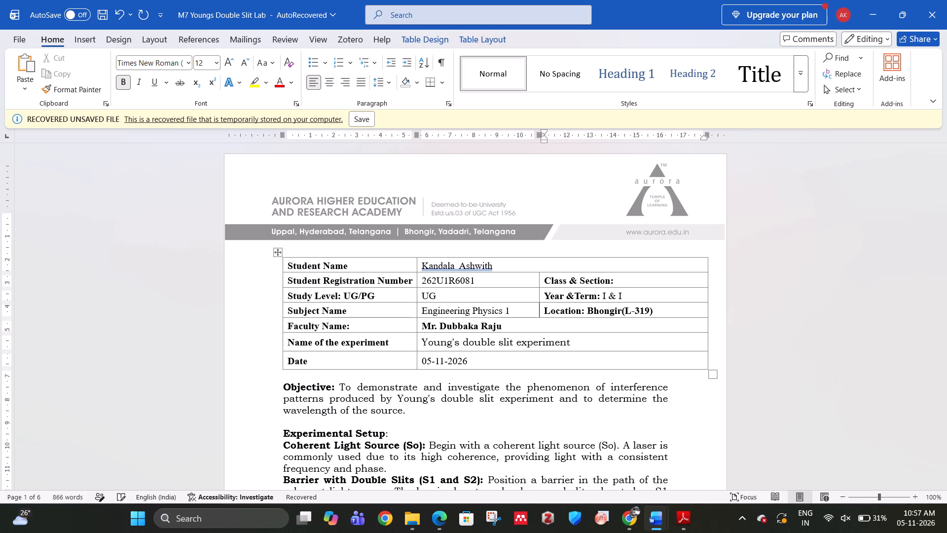
Enter AIML 1-B as the Class & Section in the header table.
type("AIML")
key("space")
key("1")
key("minus")
key("shift+b")
Remove the gap before the "Answer the following Viva Voce Questions" heading so it directly follows the Conclusion paragraph.
scroll(650, 367, "down", 3)
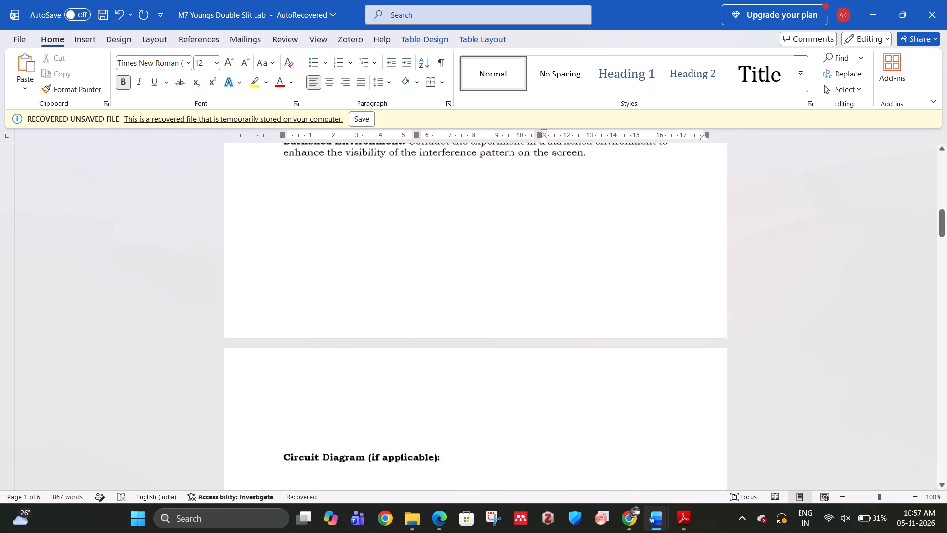
scroll(650, 367, "down", 12)
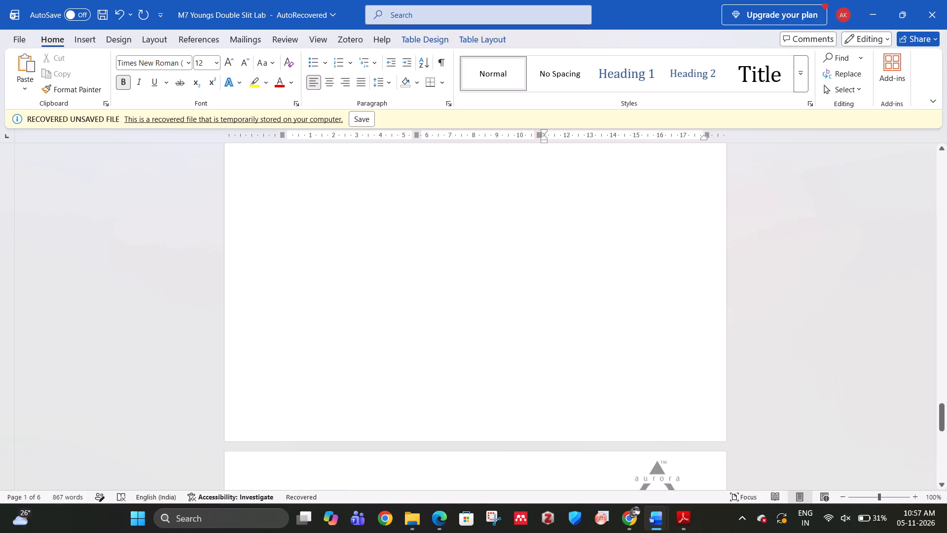
scroll(650, 367, "down", 2)
scroll(650, 367, "up", 1)
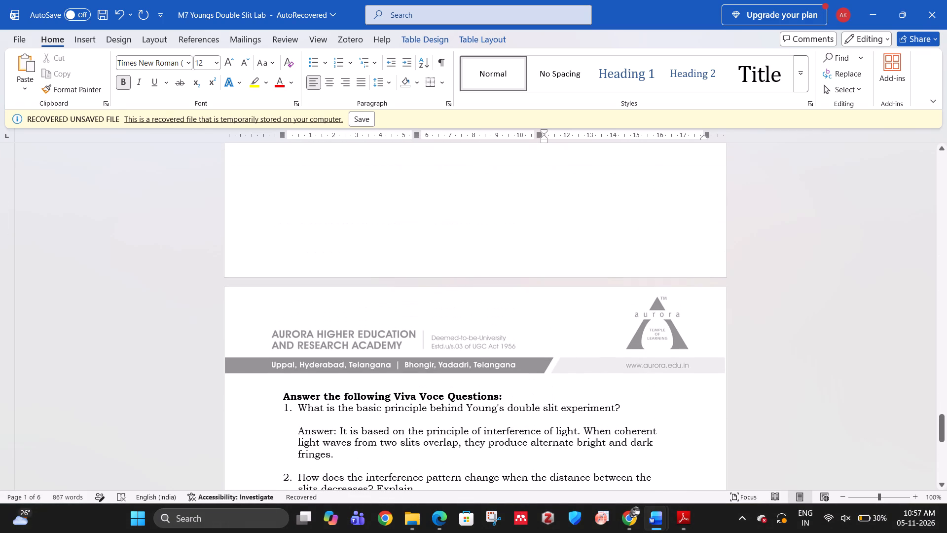
left_click(316, 261)
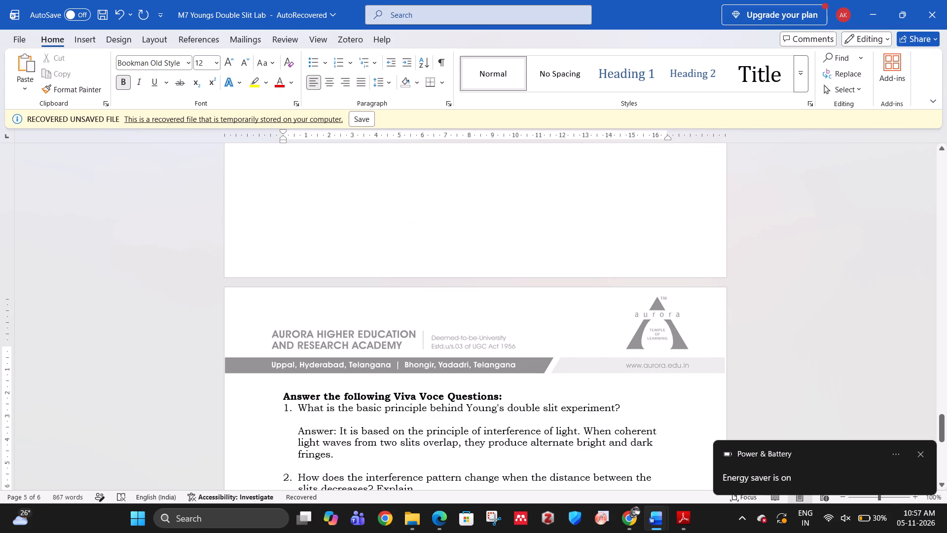
left_click(293, 273)
left_click(302, 261)
scroll(302, 261, "up", 2)
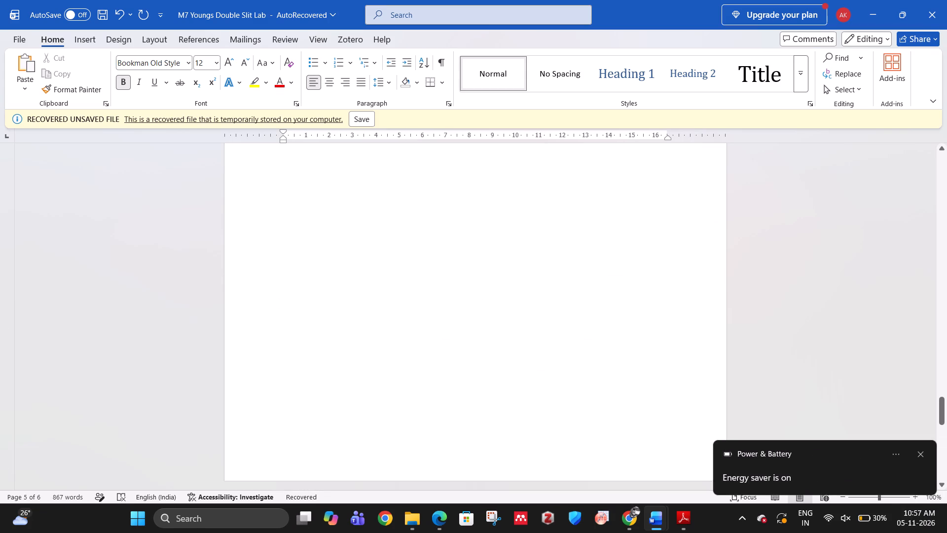
left_click(330, 238)
triple_click(330, 238)
scroll(330, 238, "up", 3)
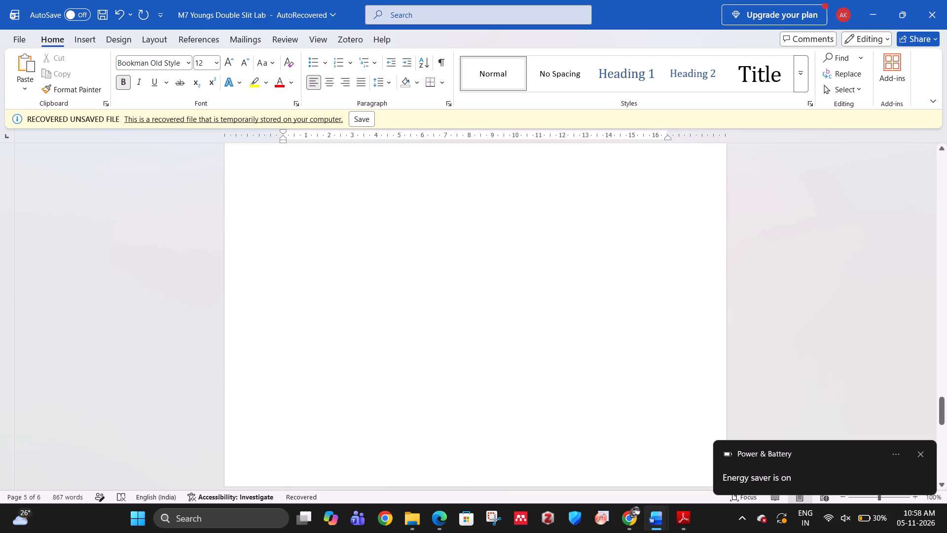
scroll(330, 238, "up", 2)
scroll(330, 238, "down", 1)
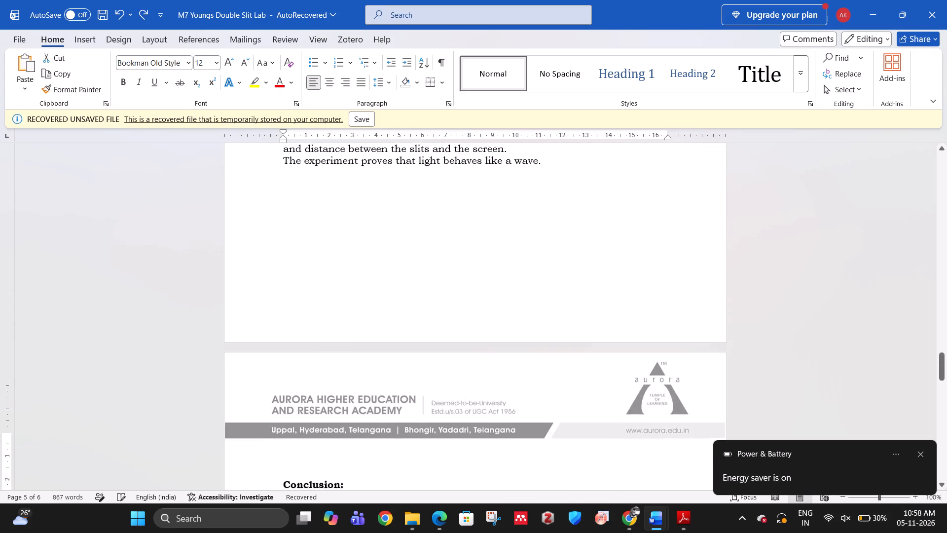
scroll(330, 238, "down", 1)
scroll(356, 323, "down", 5)
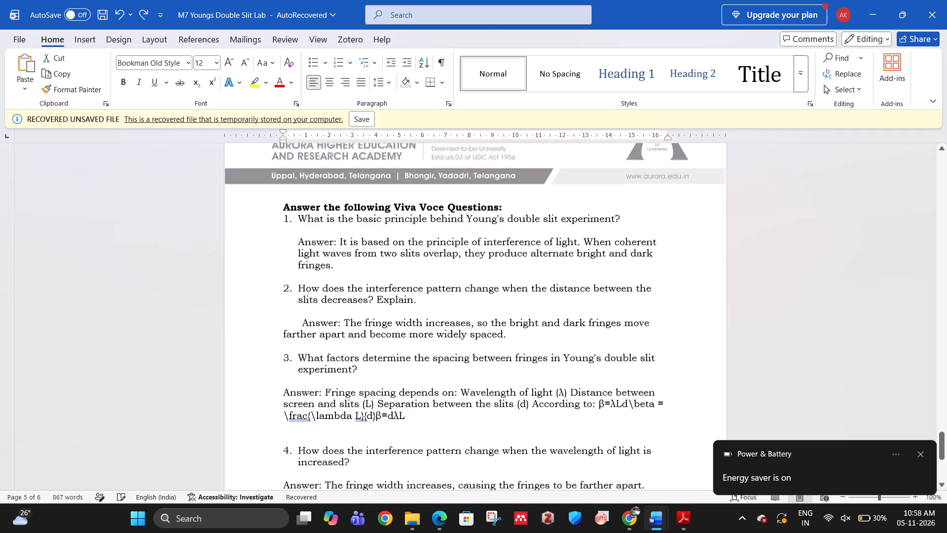
left_click(277, 325)
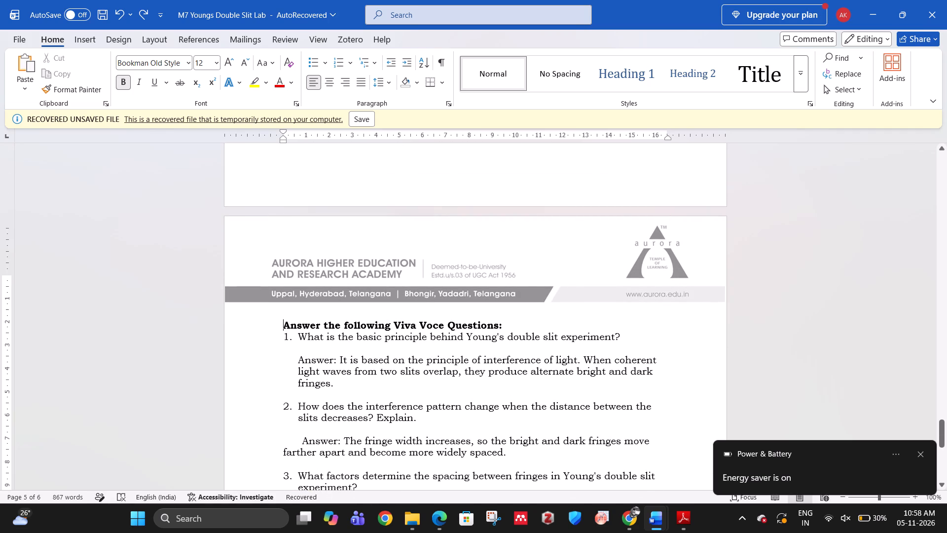
key("BackSpace")
key("BackSpace")
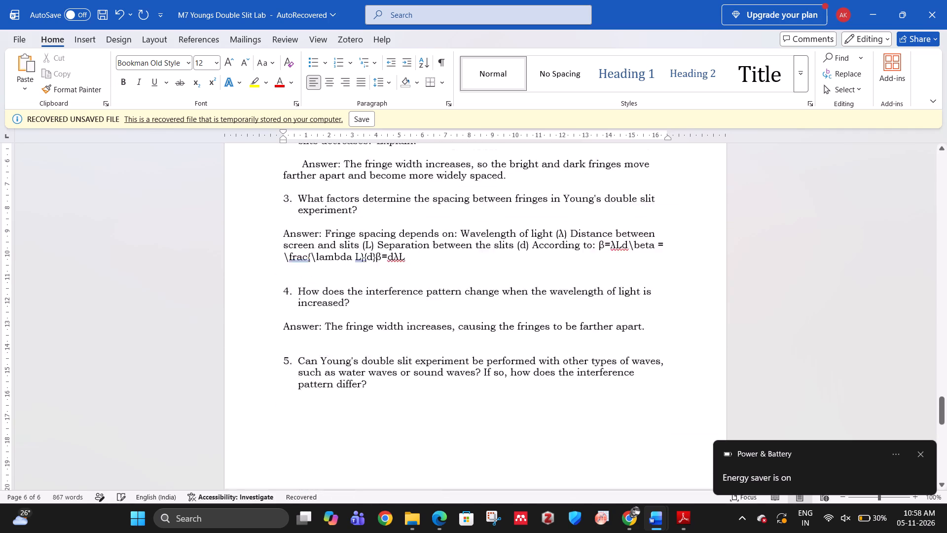
Insert a blank line between the Conclusion paragraph and the Viva Voce heading, and dismiss the battery notification.
scroll(277, 325, "up", 1)
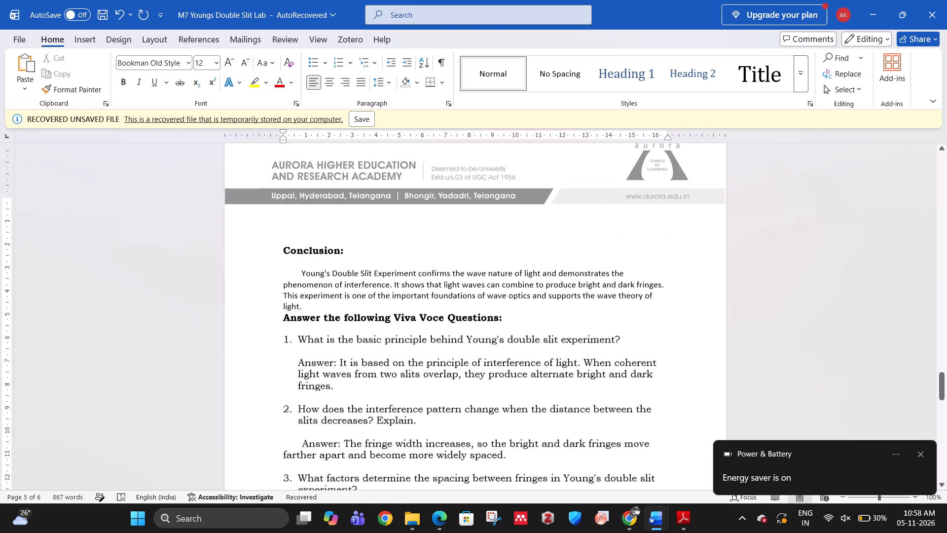
scroll(277, 325, "up", 1)
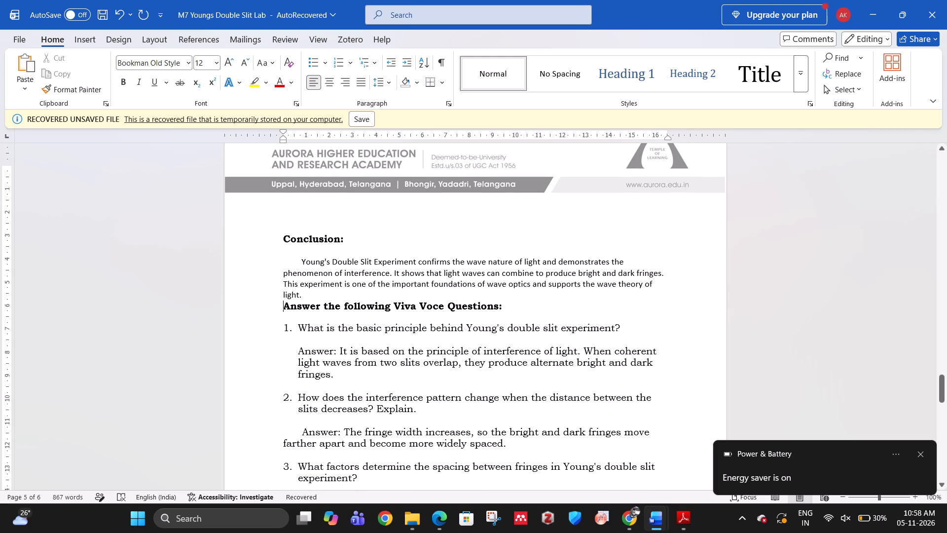
left_click(309, 295)
key("Return")
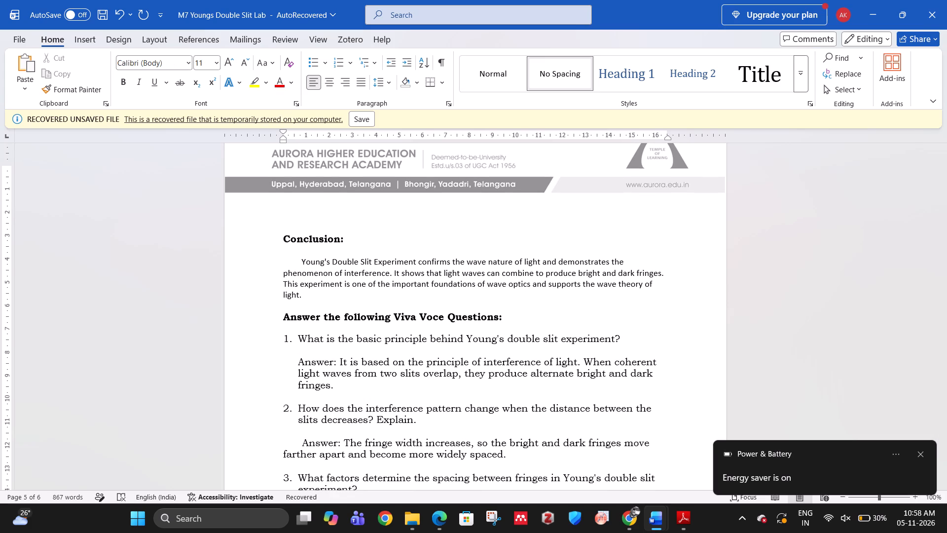
left_click(923, 454)
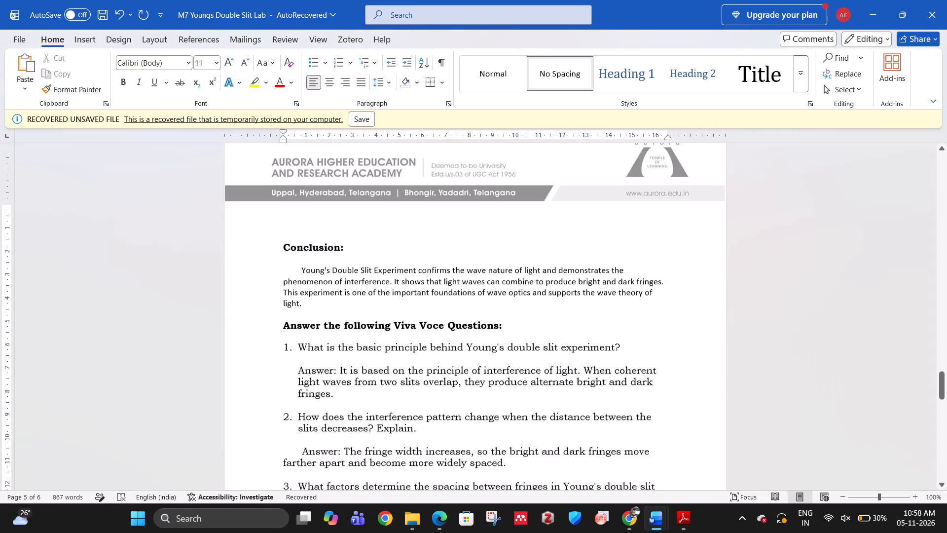
Delete four blank lines below the Discussion text to pull the Conclusion heading up onto the same page.
scroll(713, 403, "up", 3)
scroll(713, 403, "down", 4)
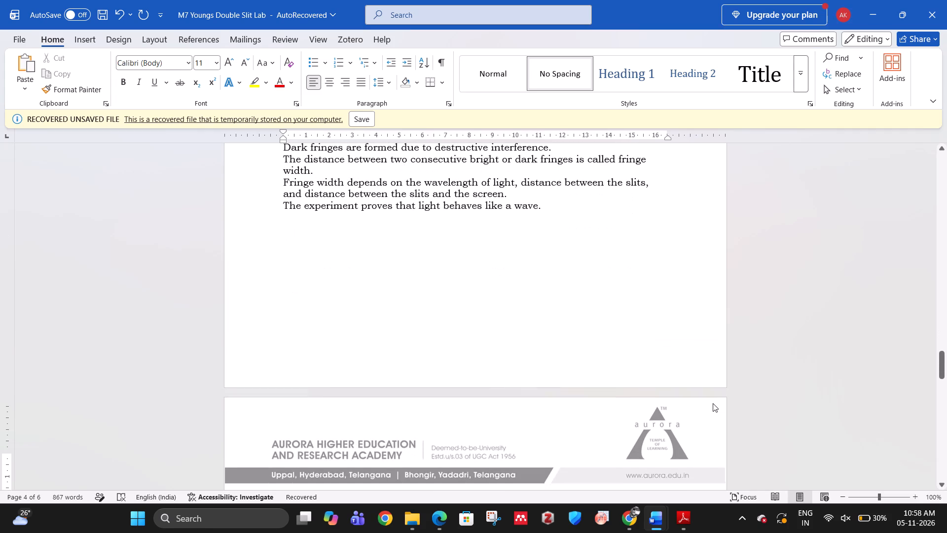
left_click(391, 259)
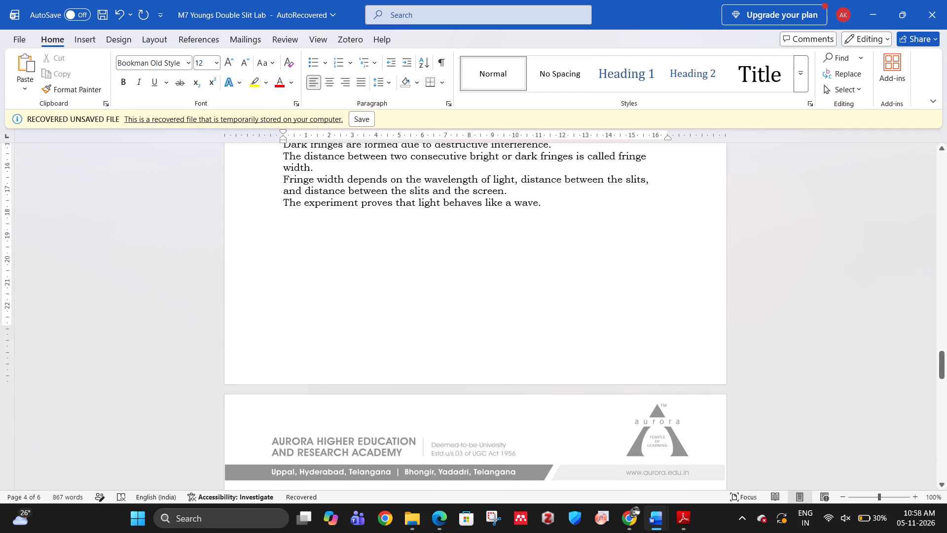
key("BackSpace")
key("BackSpace")
key("BackSpace")
key("BackSpace")
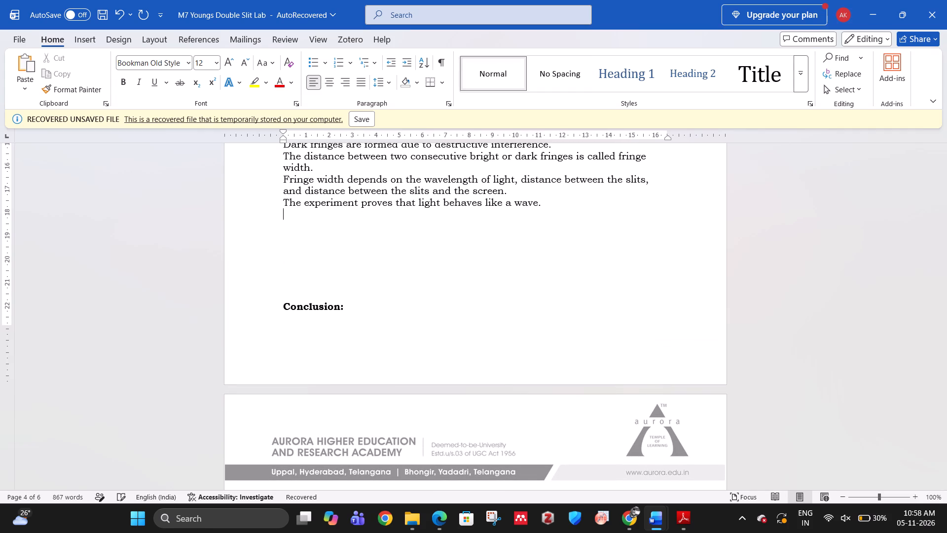
Add spaces and two blank lines below the Discussion text to push the Conclusion heading back to the following page.
key("space")
key("space")
key("space")
key("Return")
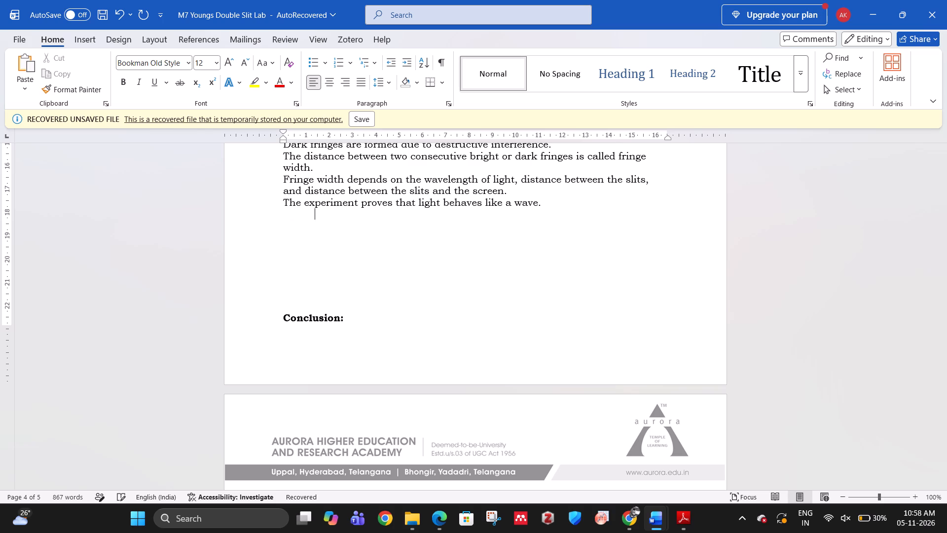
key("Return")
key("Return")
key("BackSpace")
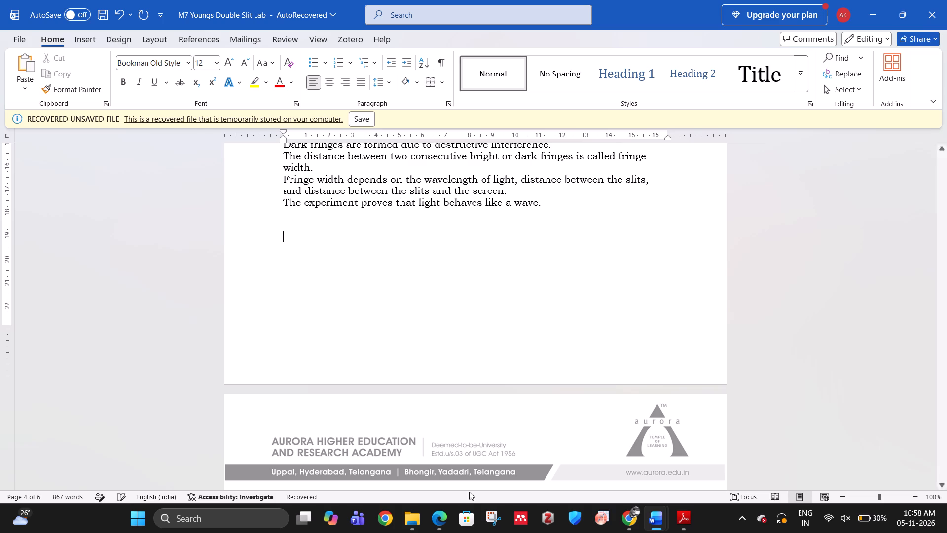
Print all pages of the lab report with the Microsoft Print to PDF printer.
key("ctrl+p")
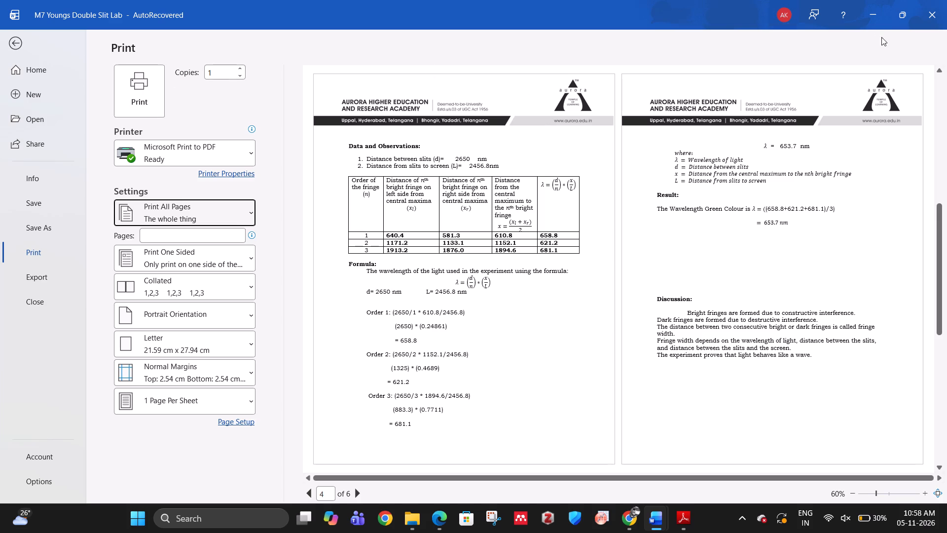
left_click(870, 9)
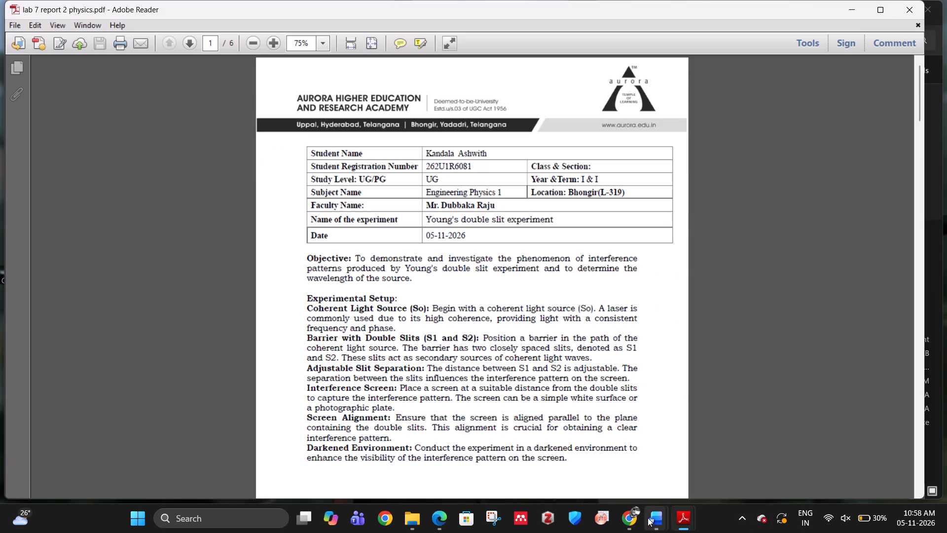
left_click(599, 452)
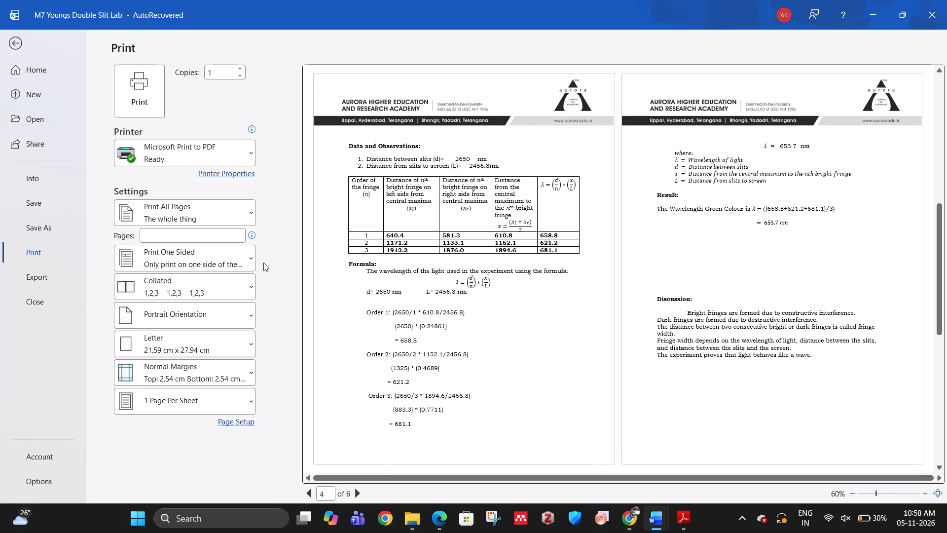
left_click(152, 96)
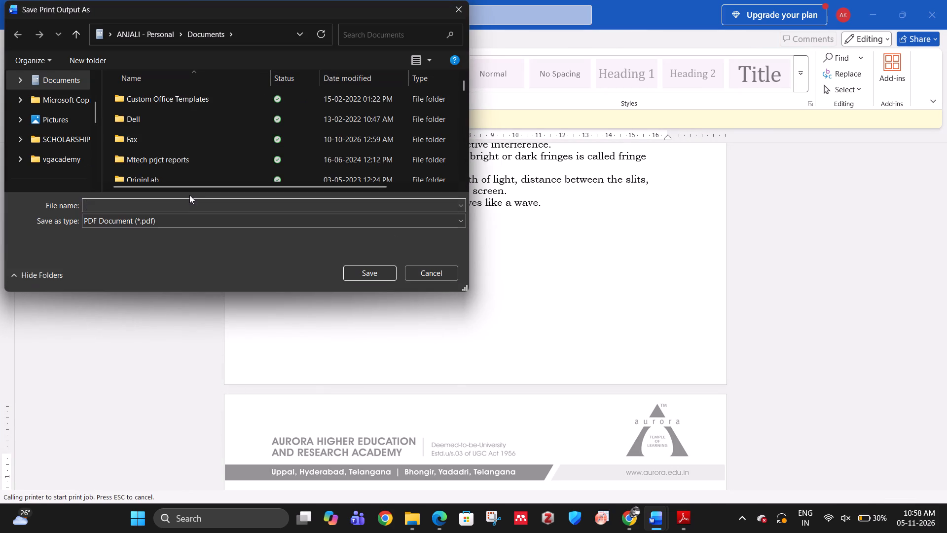
Save the PDF output in the Documents folder under the file name "lab 7 report 3 physics".
type("lab repor")
key("BackSpace")
key("BackSpace")
key("BackSpace")
key("BackSpace")
key("BackSpace")
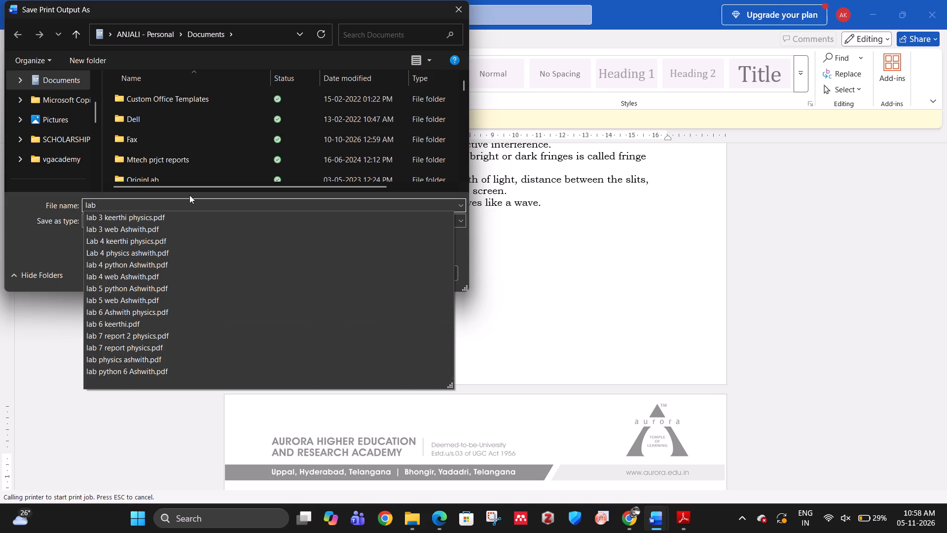
type("7")
key("space")
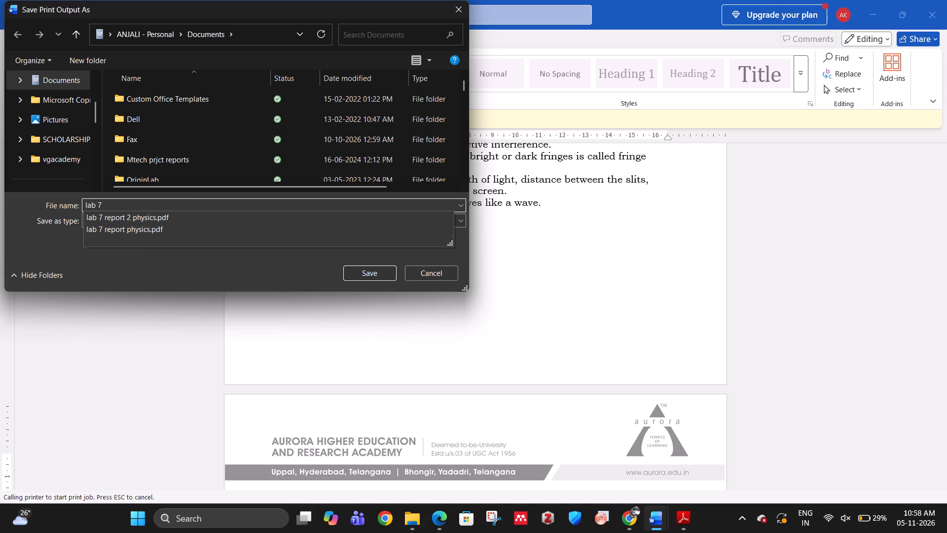
type("report")
key("7")
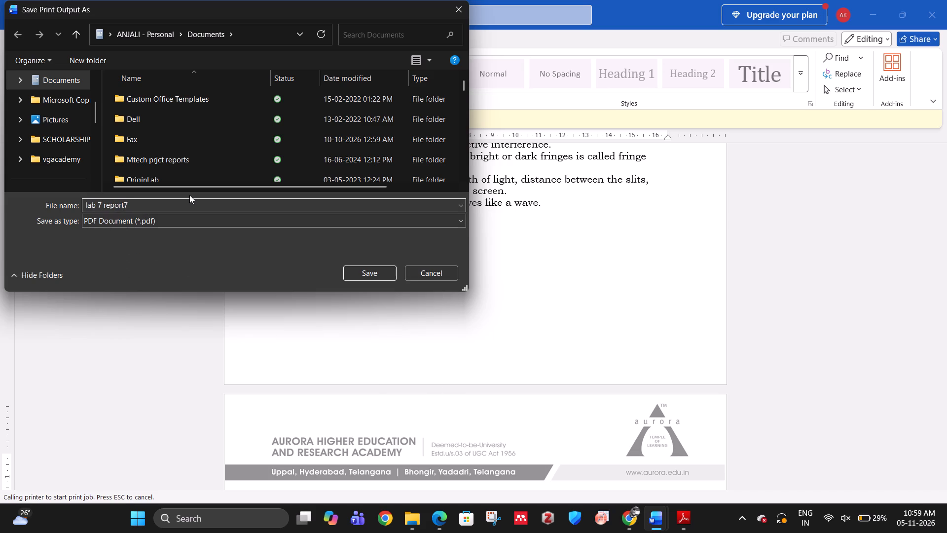
key("BackSpace")
key("space")
type("3")
key("space")
type("pys")
type("ics")
key("BackSpace")
key("BackSpace")
key("BackSpace")
key("BackSpace")
key("BackSpace")
type("hysics")
left_click(364, 269)
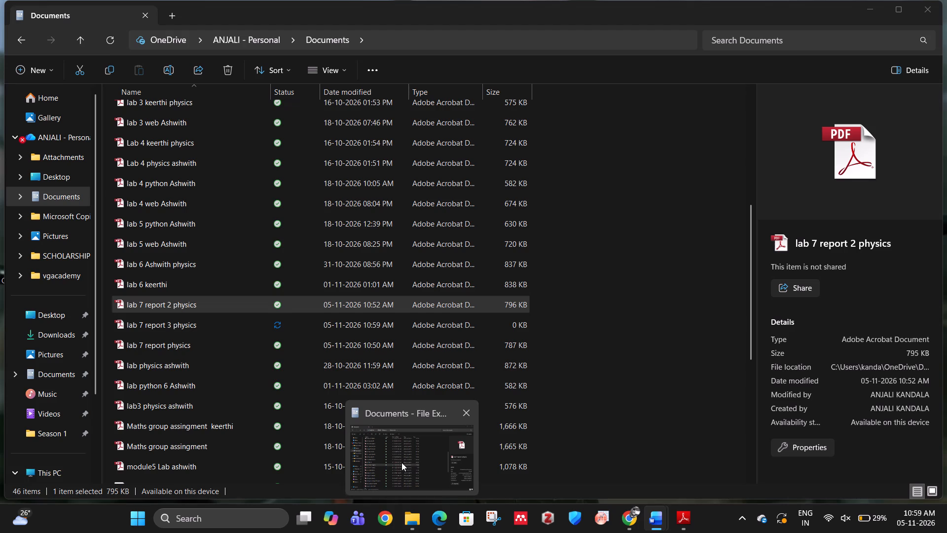
Switch to File Explorer and open the "lab 7 report 3 physics" PDF from the Documents folder.
left_click_drag(401, 462, 410, 460)
left_click(410, 460)
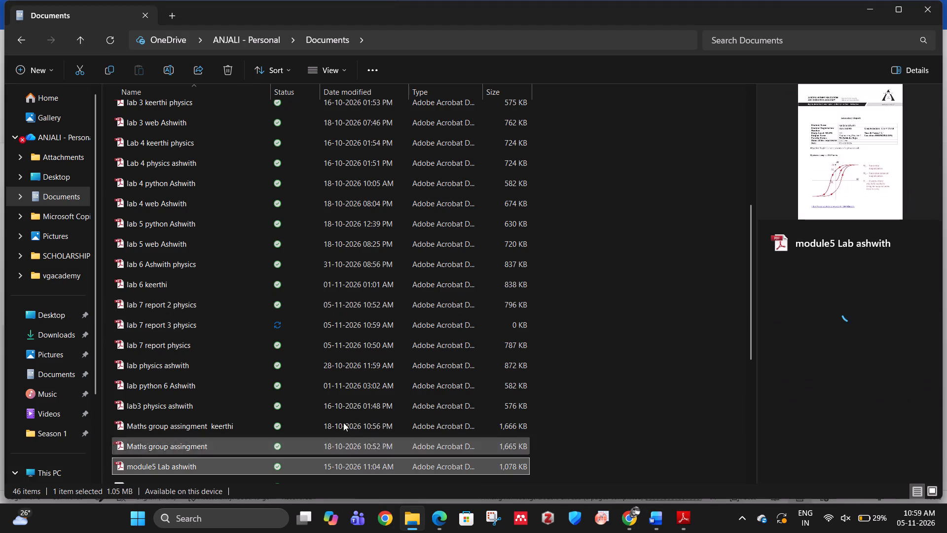
scroll(246, 330, "up", 1)
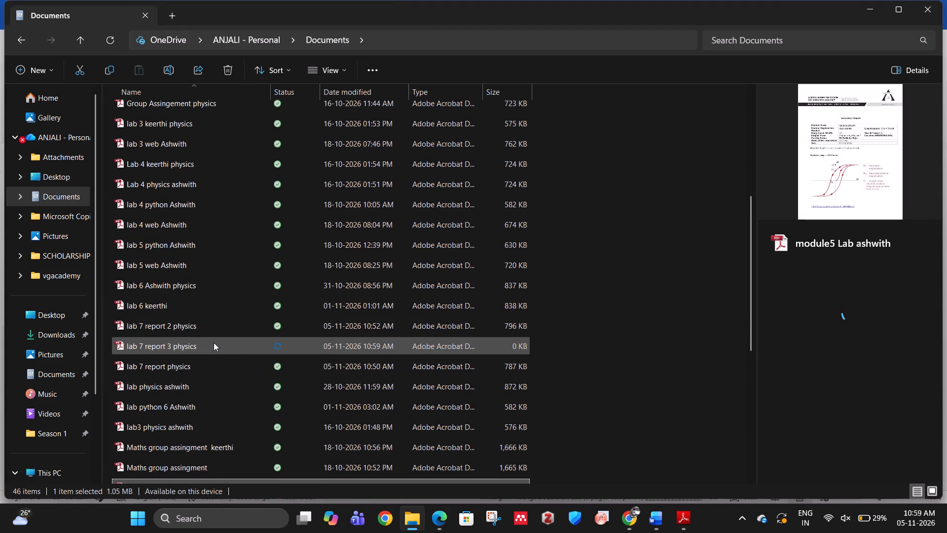
double_click(210, 345)
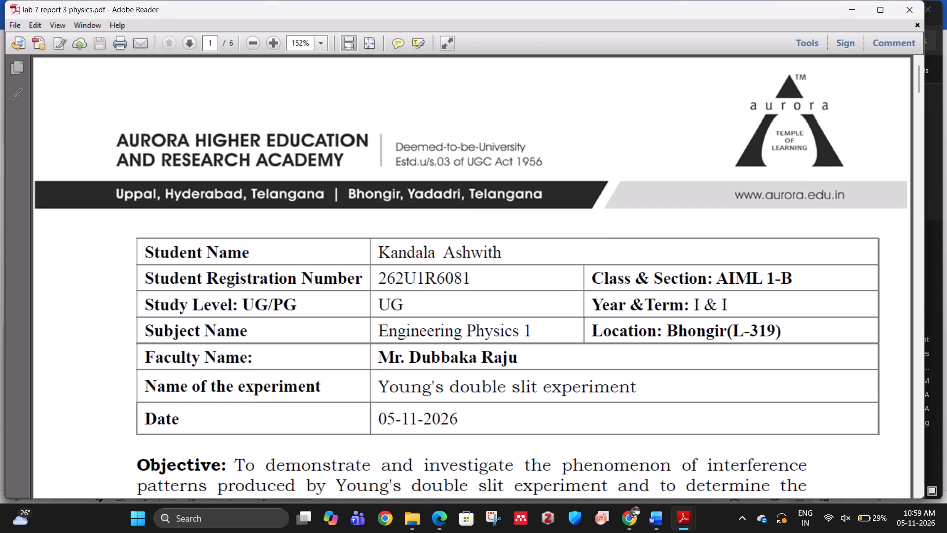
Review the exported PDF's page layout, from the experimental setup through the procedure, observations table and wavelength calculations.
scroll(210, 345, "down", 3)
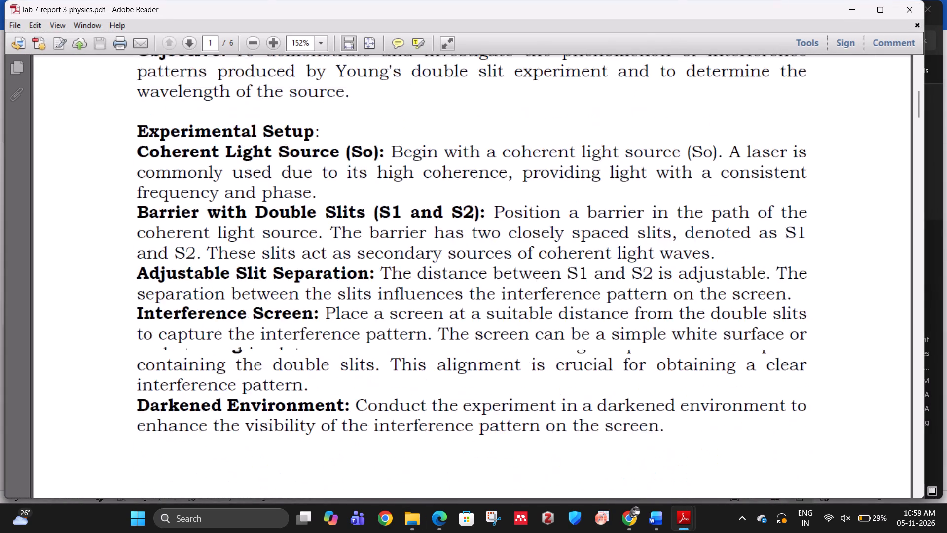
scroll(210, 345, "down", 5)
scroll(210, 345, "up", 20)
scroll(210, 345, "up", 20)
scroll(210, 345, "up", 20)
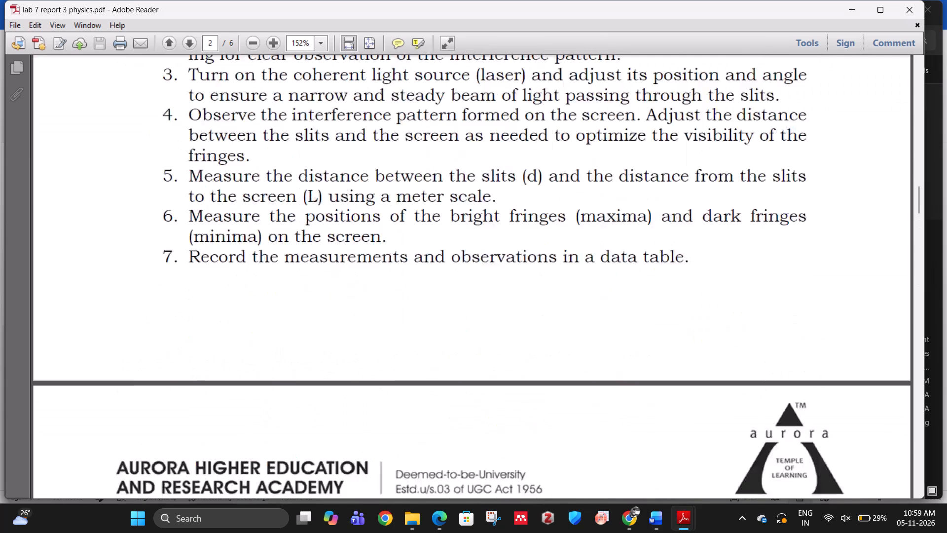
scroll(210, 345, "up", 20)
scroll(210, 345, "up", 20)
scroll(210, 345, "up", 20)
scroll(210, 345, "down", 6)
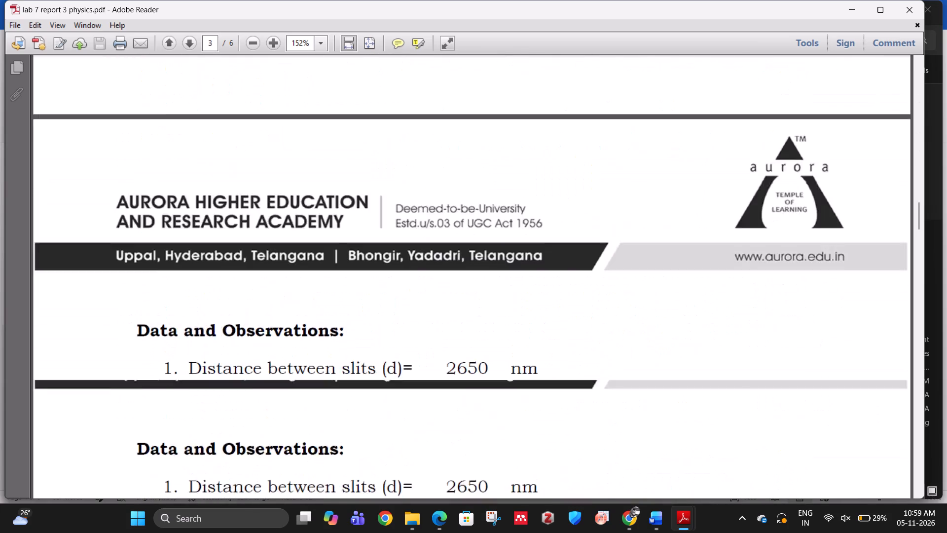
scroll(210, 345, "down", 3)
scroll(210, 345, "up", 4)
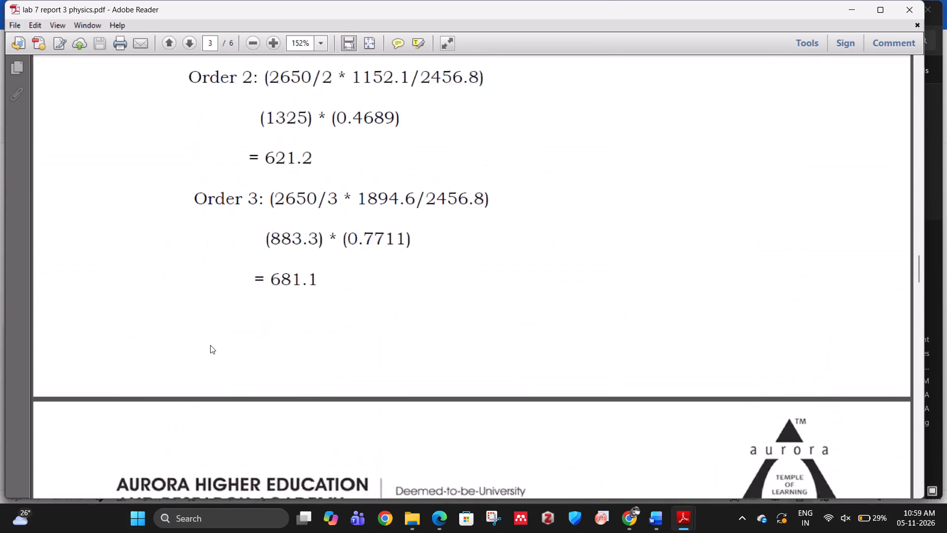
scroll(210, 345, "up", 6)
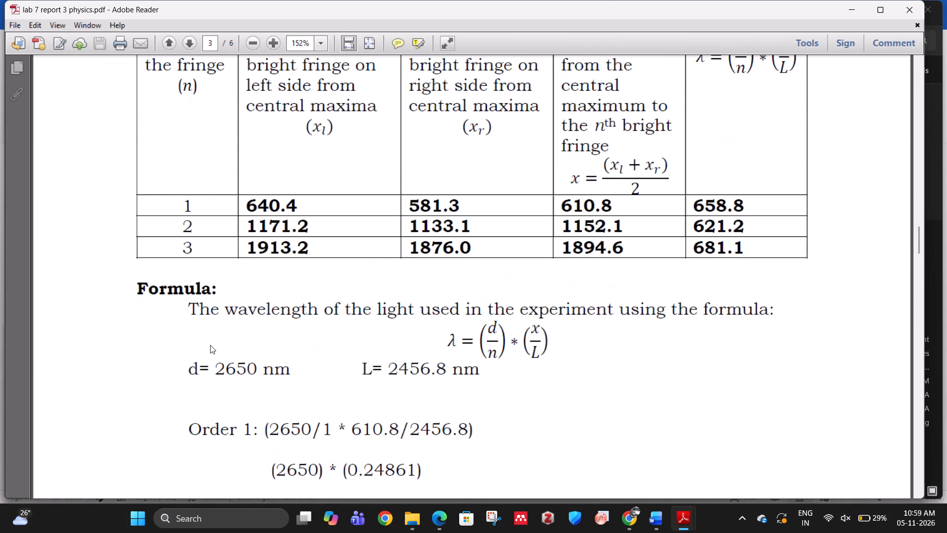
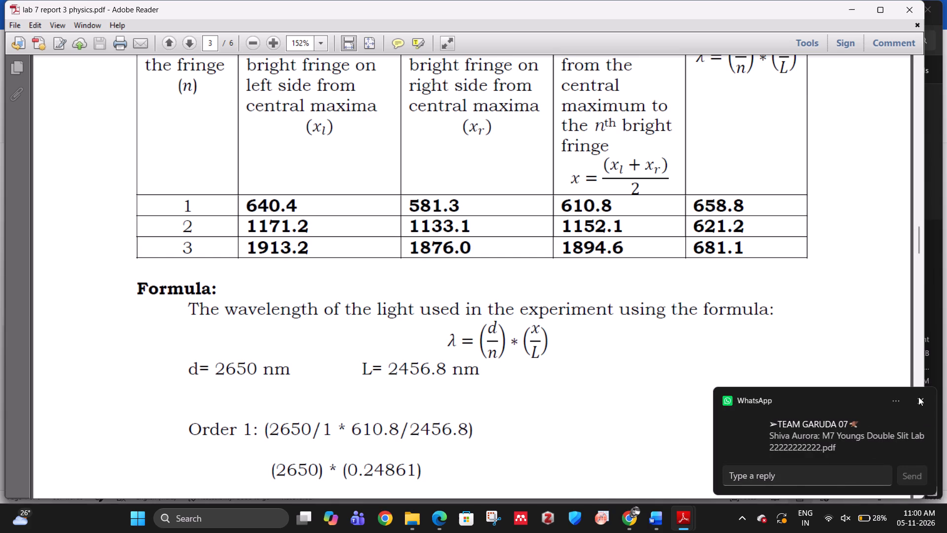
Dismiss the WhatsApp notification and recheck the PDF's Data and Observations section, including the fringe table and the slit and screen distances.
left_click(919, 397)
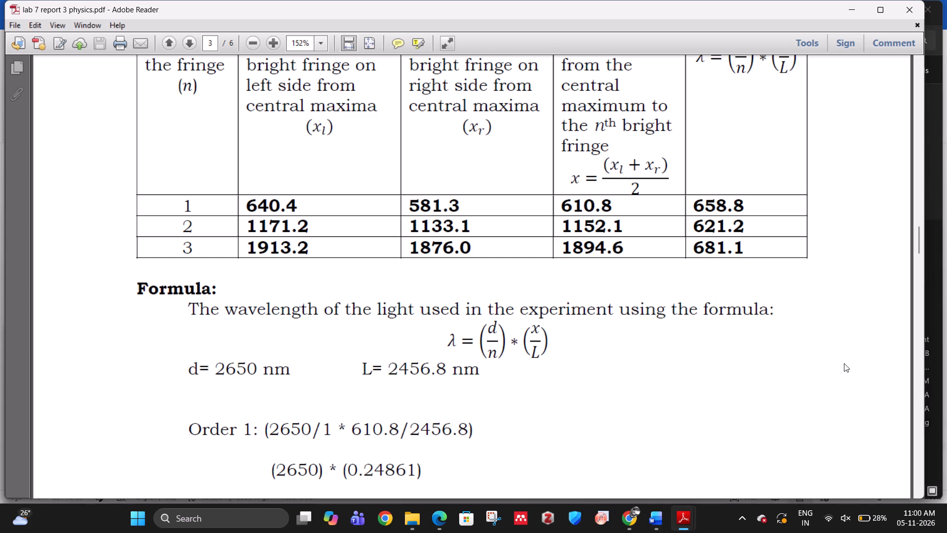
scroll(844, 363, "up", 1)
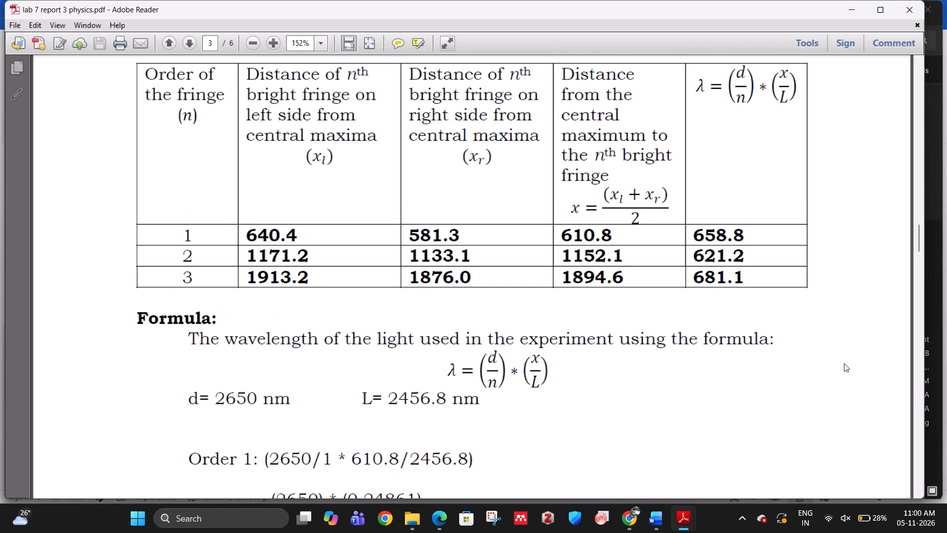
scroll(844, 363, "up", 1)
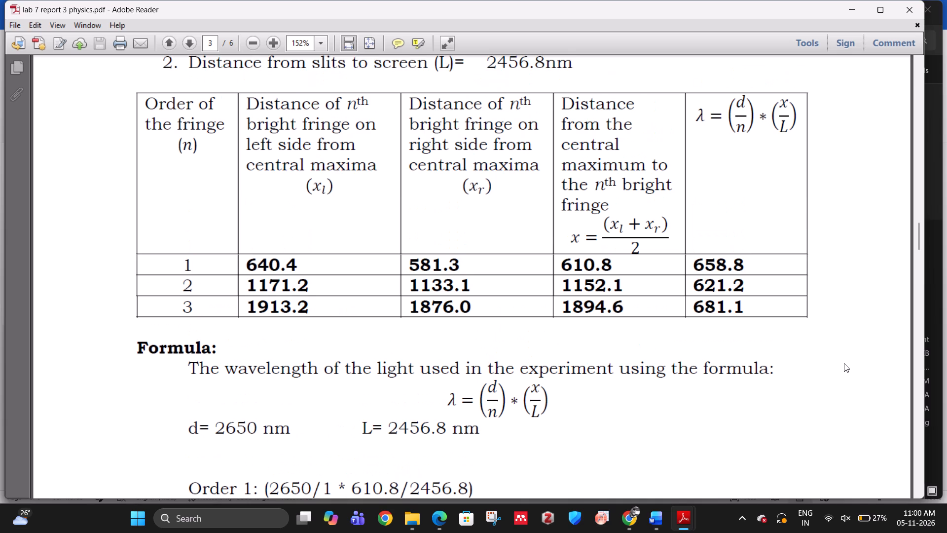
scroll(844, 363, "up", 2)
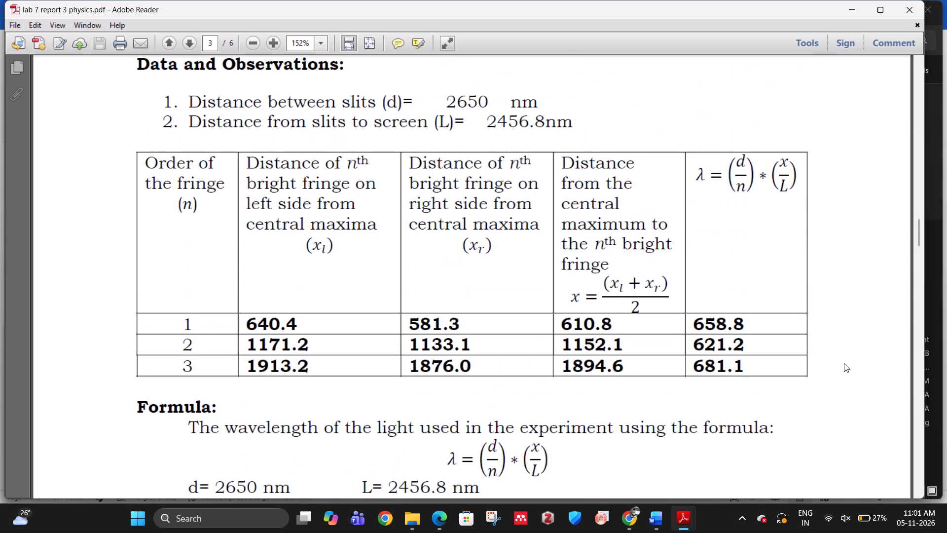
scroll(844, 363, "up", 2)
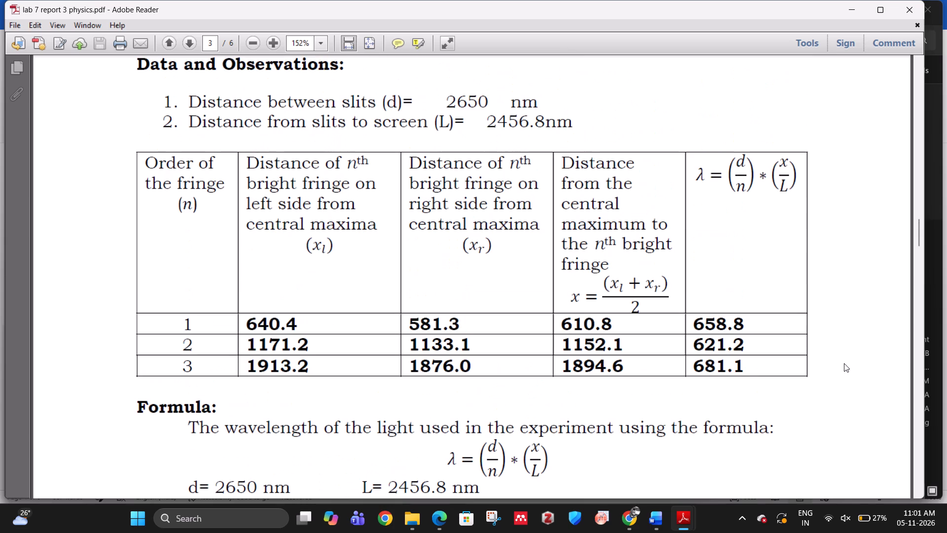
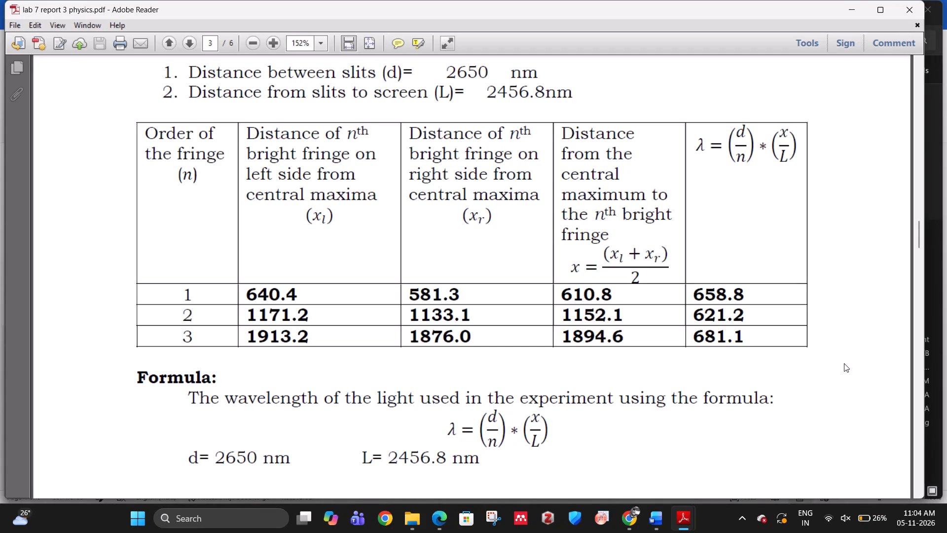
Switch to the Young's Double Slit lab document in Word and set the order 2 wavelength in the observations table to 661.2.
key("0")
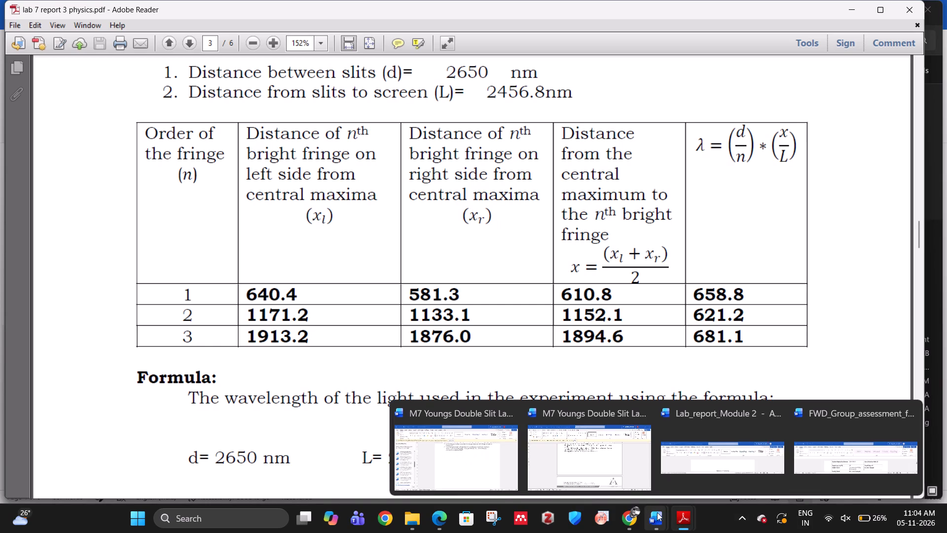
left_click(614, 462)
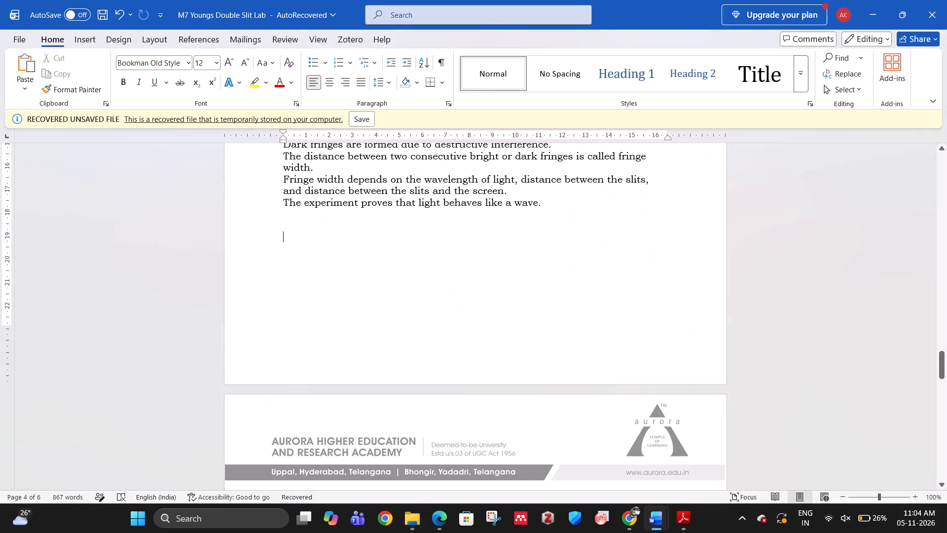
scroll(588, 274, "up", 7)
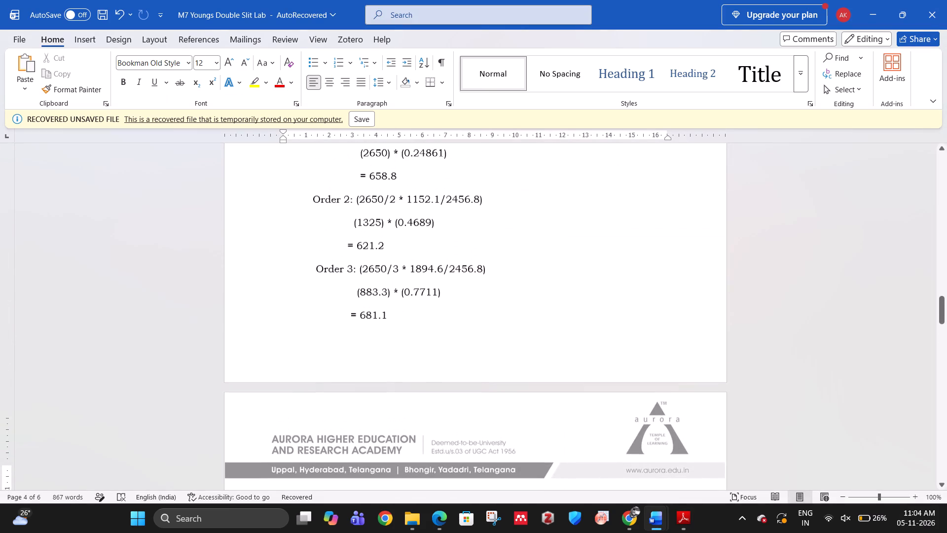
scroll(588, 274, "up", 3)
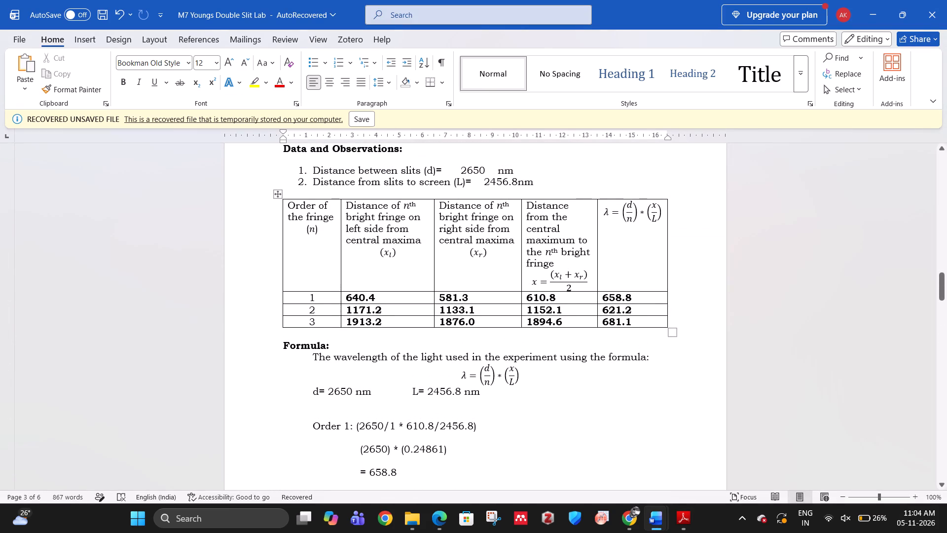
left_click(615, 308)
key("BackSpace")
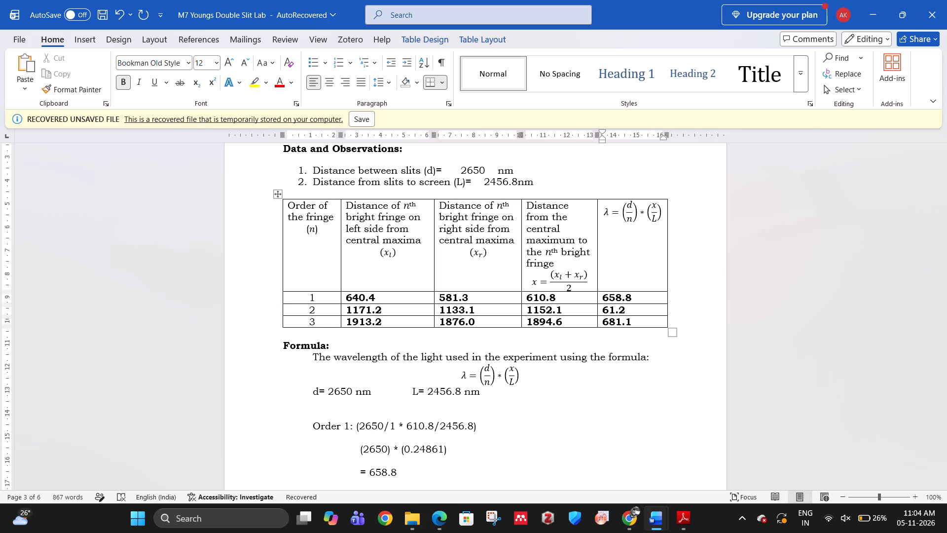
key("6")
Set the result of the Order 2 calculation under the Formula section to 661.2.
scroll(641, 434, "down", 2)
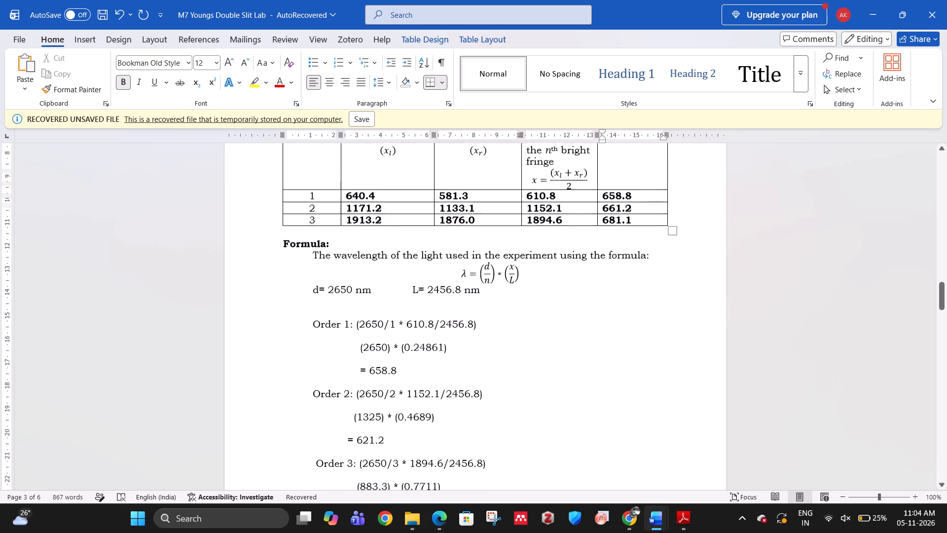
scroll(641, 434, "down", 1)
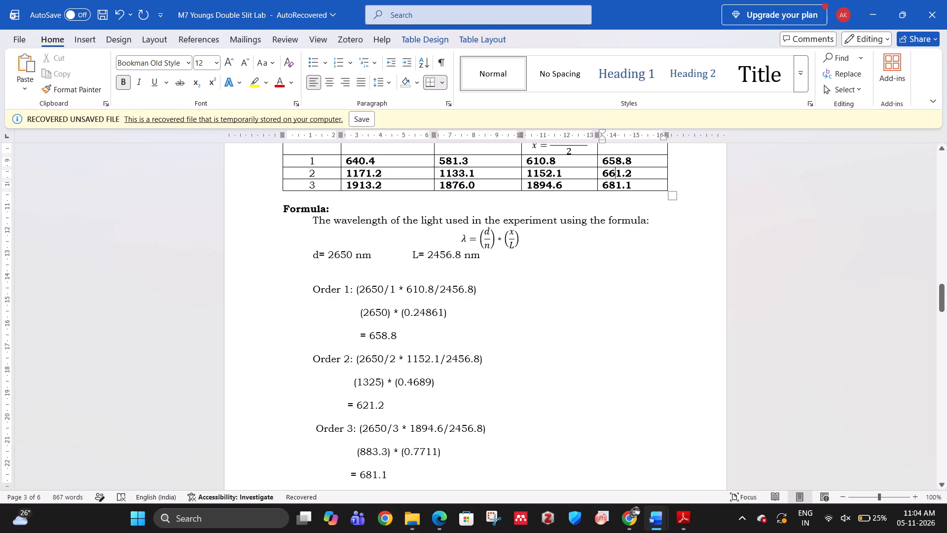
left_click(375, 406)
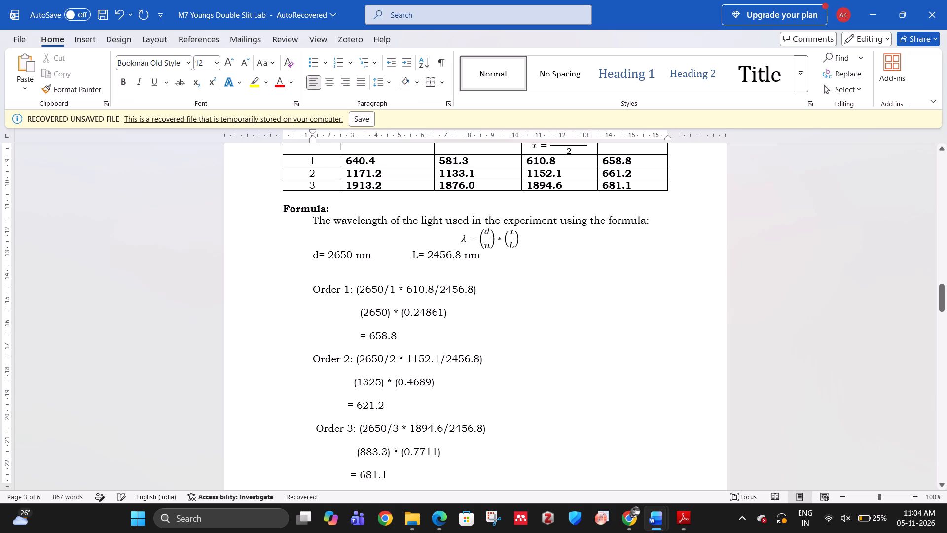
left_click(370, 405)
key("BackSpace")
key("6")
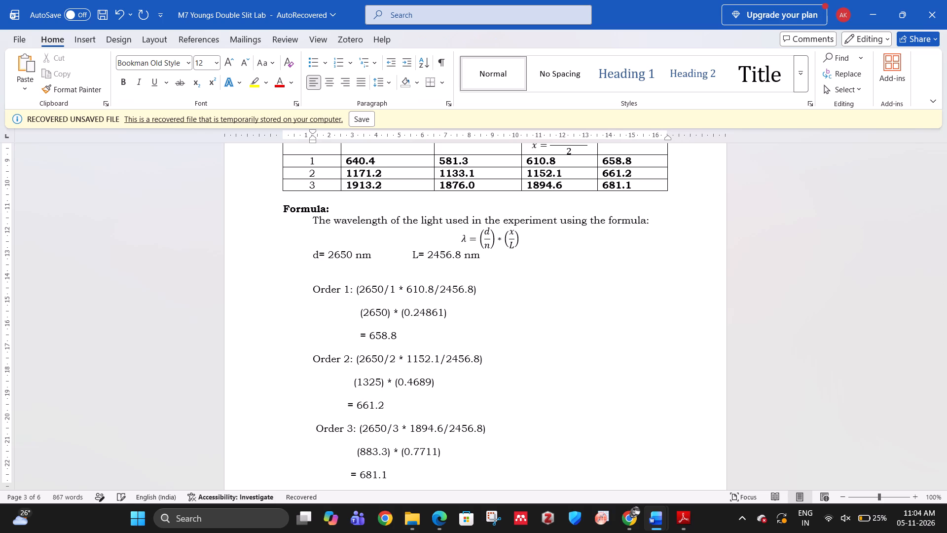
Change the second term of the wavelength average in the Result section to 661.2.
scroll(484, 406, "down", 3)
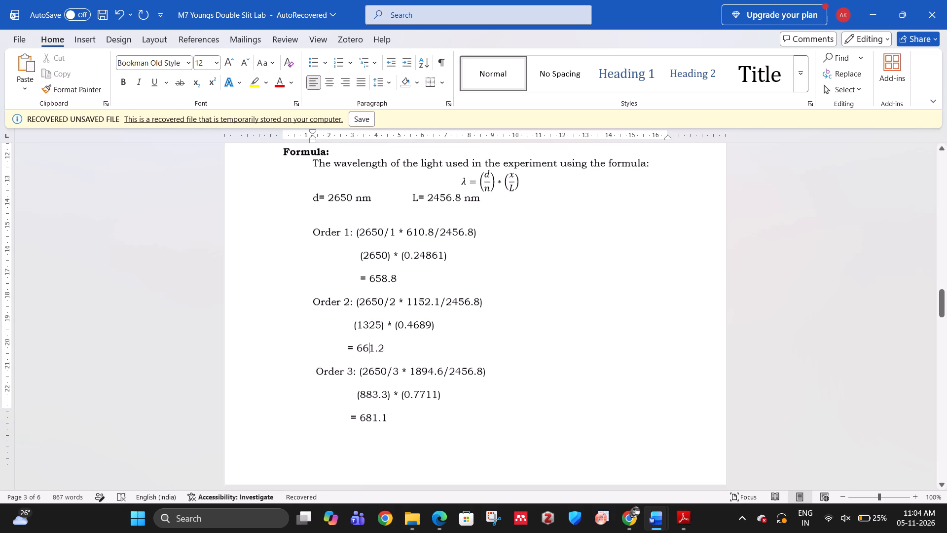
scroll(484, 406, "down", 3)
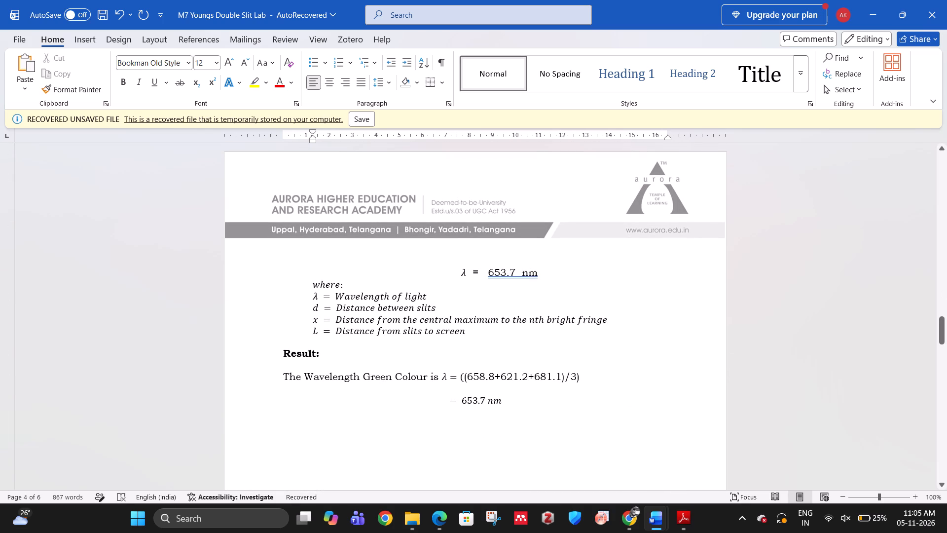
left_click(512, 378)
key("BackSpace")
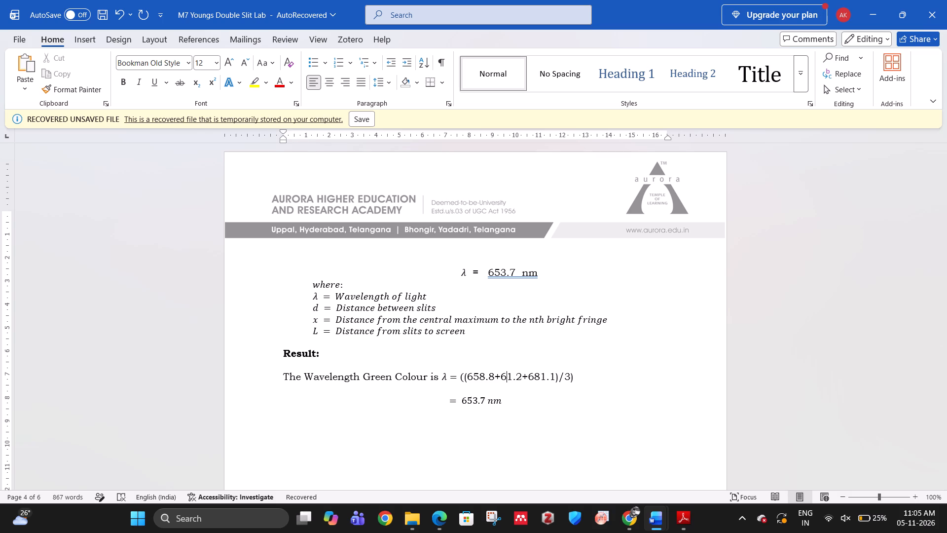
key("6")
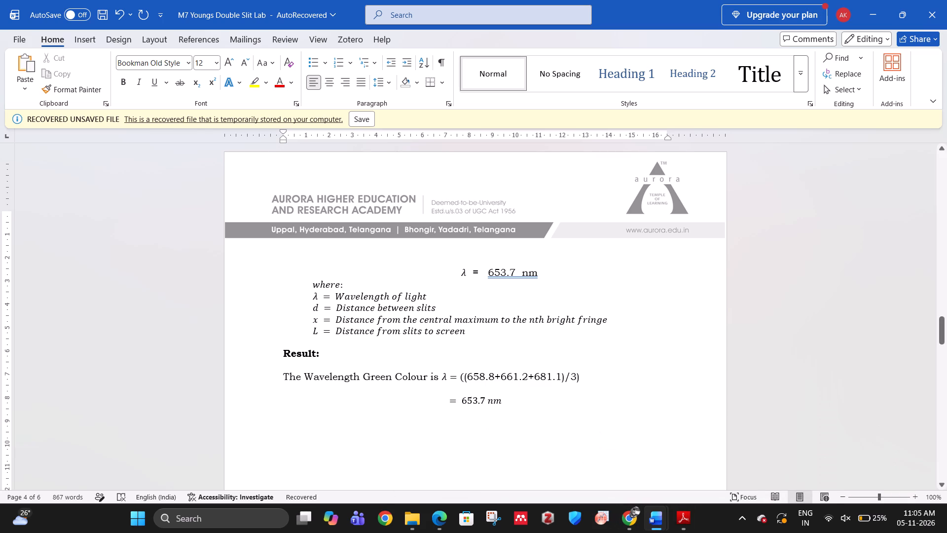
Print all pages of the report with Microsoft Print to PDF, saving it in Documents as "lab 7 report 4 physics".
key("ctrl+p")
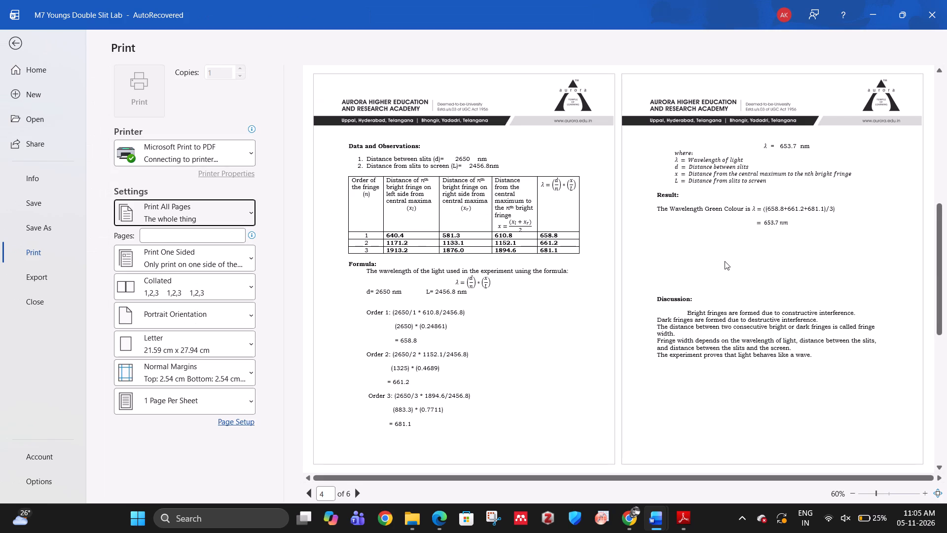
left_click(143, 96)
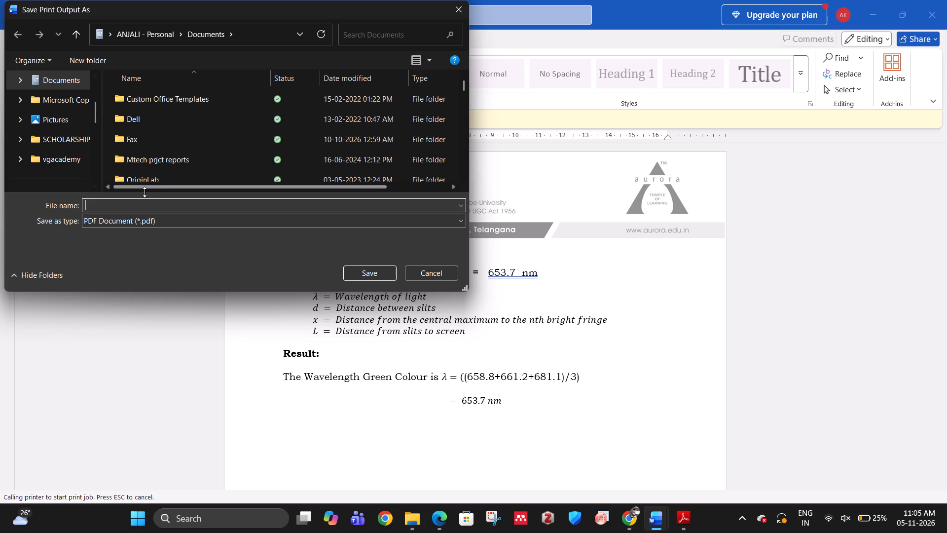
type("lab")
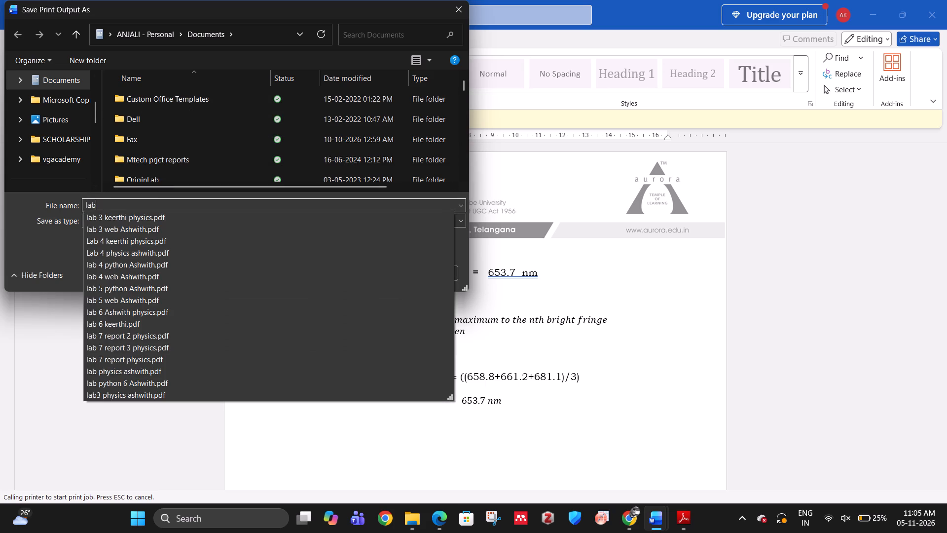
key("space")
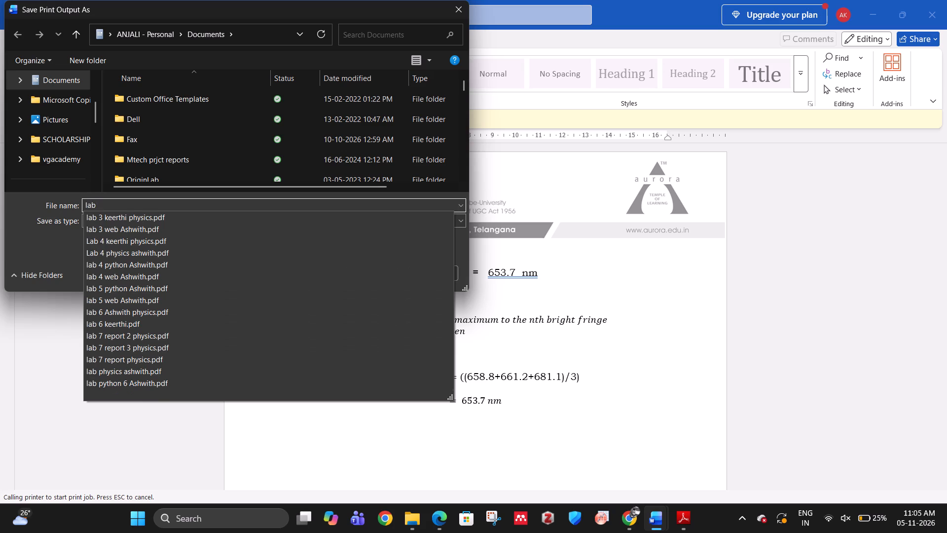
type("7 reo")
key("BackSpace")
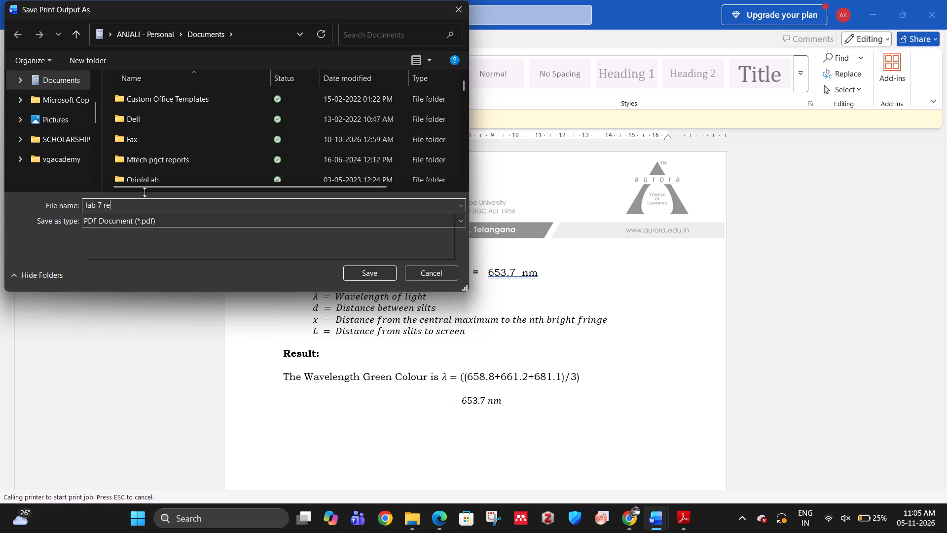
type("port")
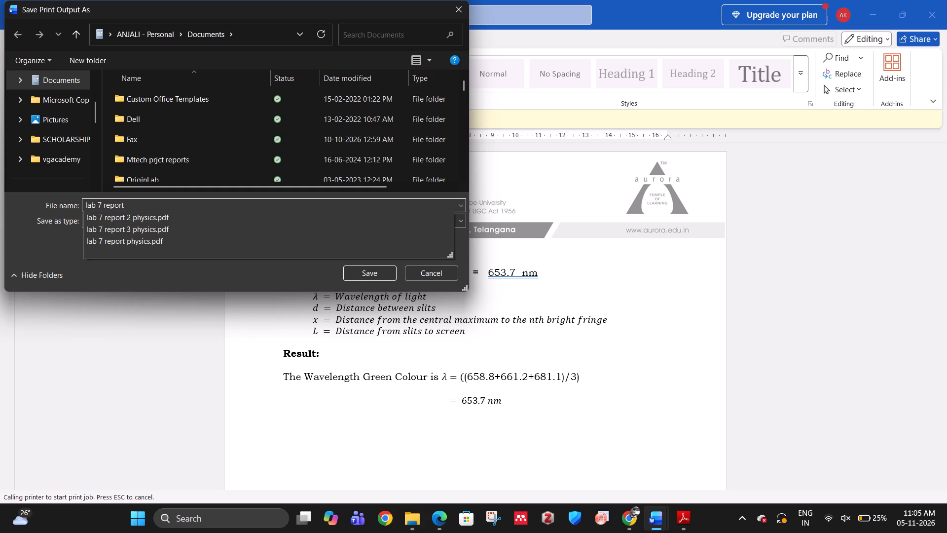
key("space")
key("4")
key("space")
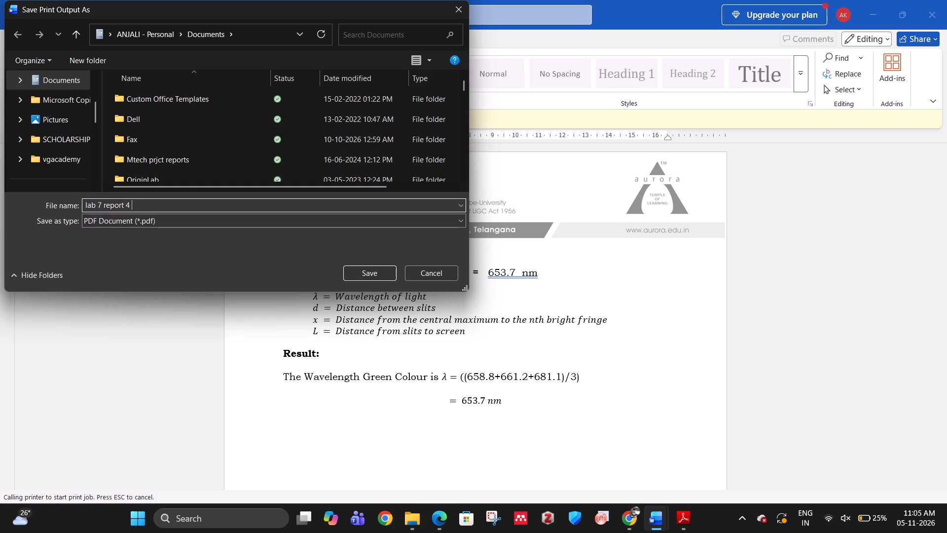
type("physics")
left_click(355, 270)
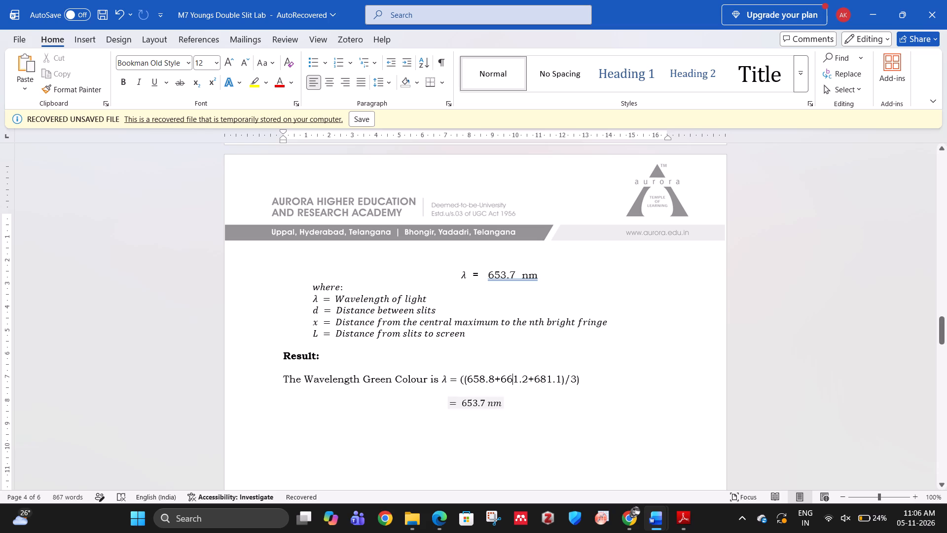
Set the final averaged wavelength in the Result section to 667.0 nm.
left_click(475, 403)
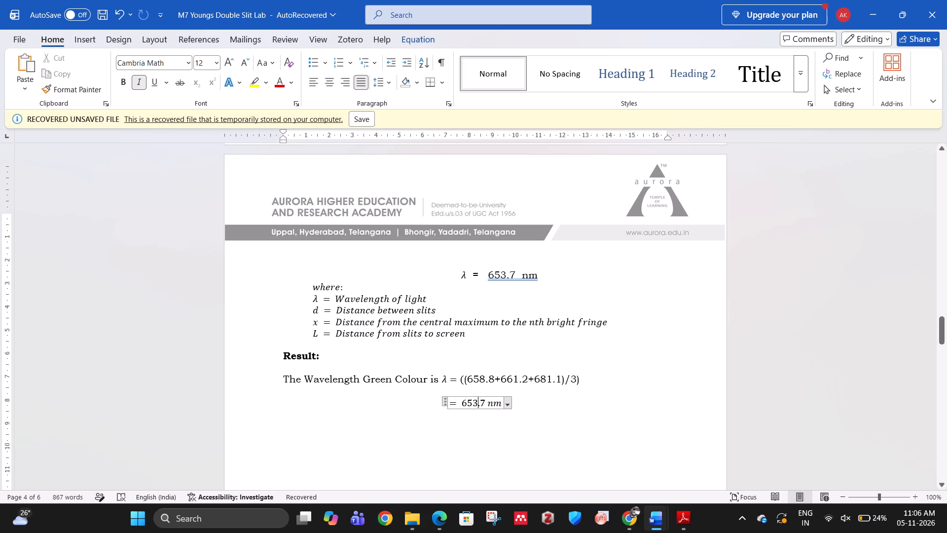
key("BackSpace")
key("BackSpace")
key("6")
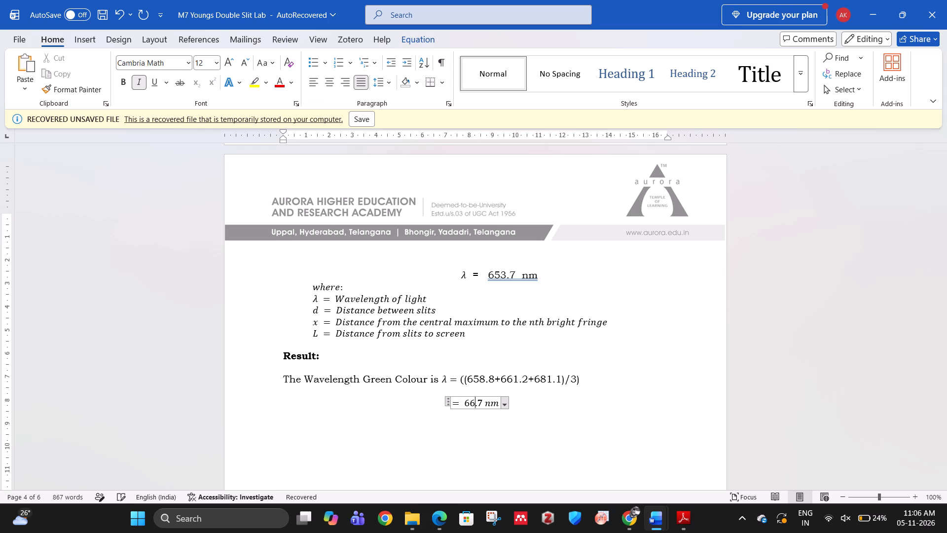
key("7")
type(".0")
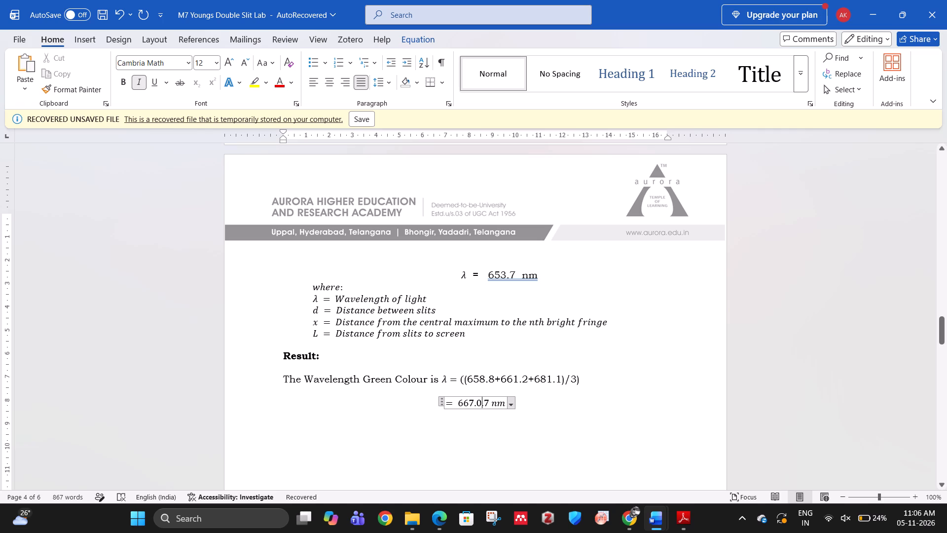
left_click(489, 403)
key("BackSpace")
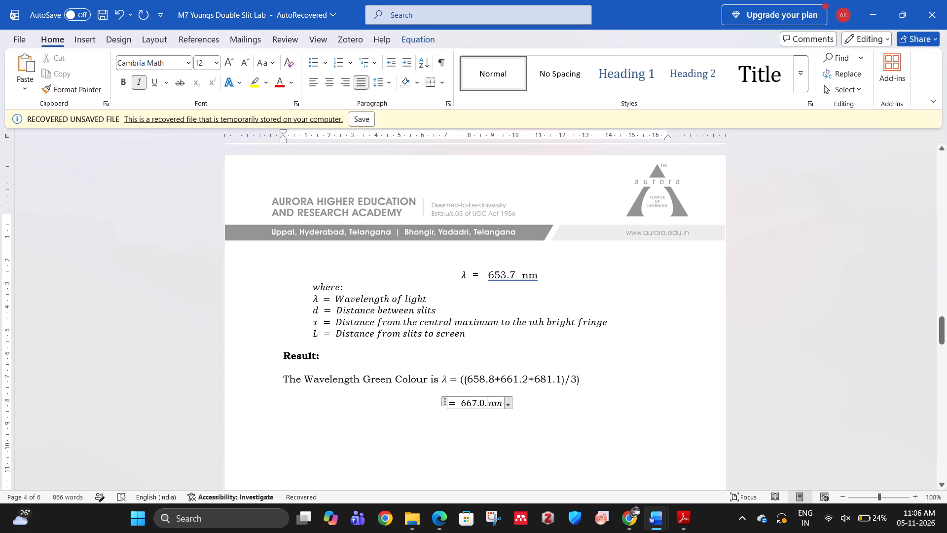
key("BackSpace")
Set the λ value above the "where" definitions of the formula to 667.0 nm.
scroll(547, 378, "up", 2)
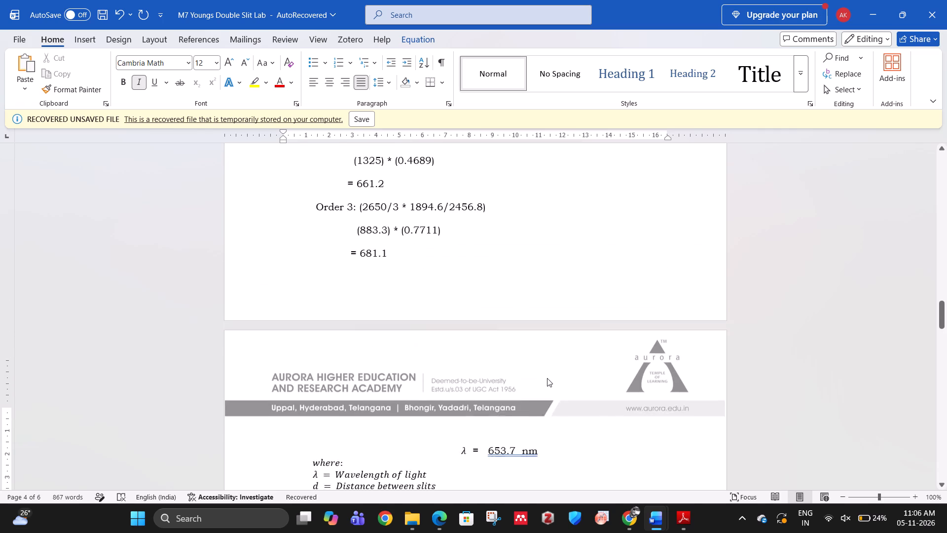
left_click(514, 470)
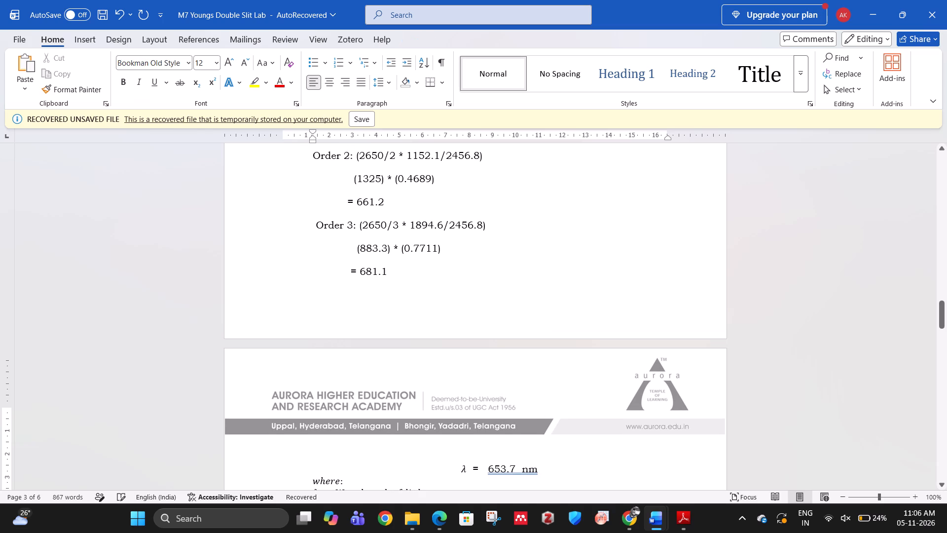
key("BackSpace")
key("BackSpace")
key("BackSpace")
key("BackSpace")
type("67.0")
scroll(605, 361, "up", 1)
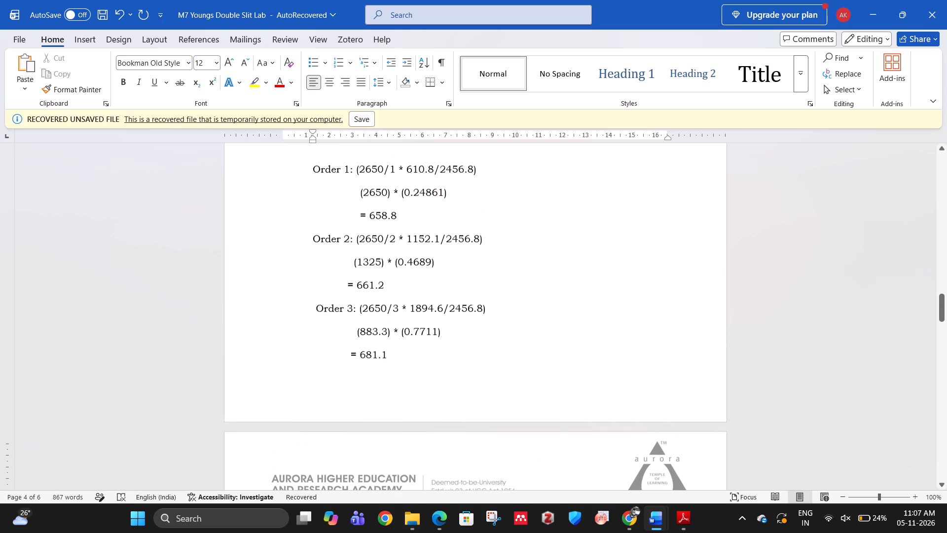
Review the fringe table, the order calculations and the Result section to check the corrected wavelength values.
scroll(545, 313, "right", 1)
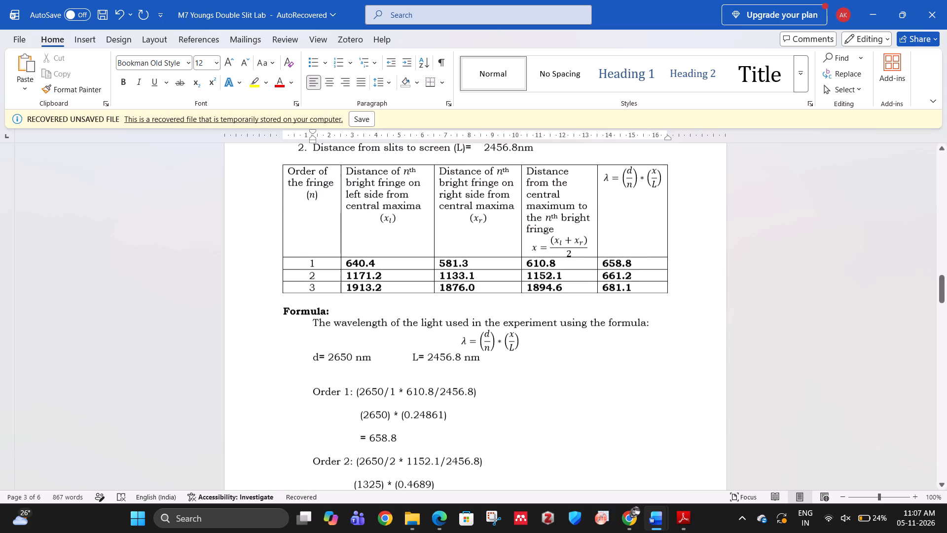
scroll(545, 313, "right", 2)
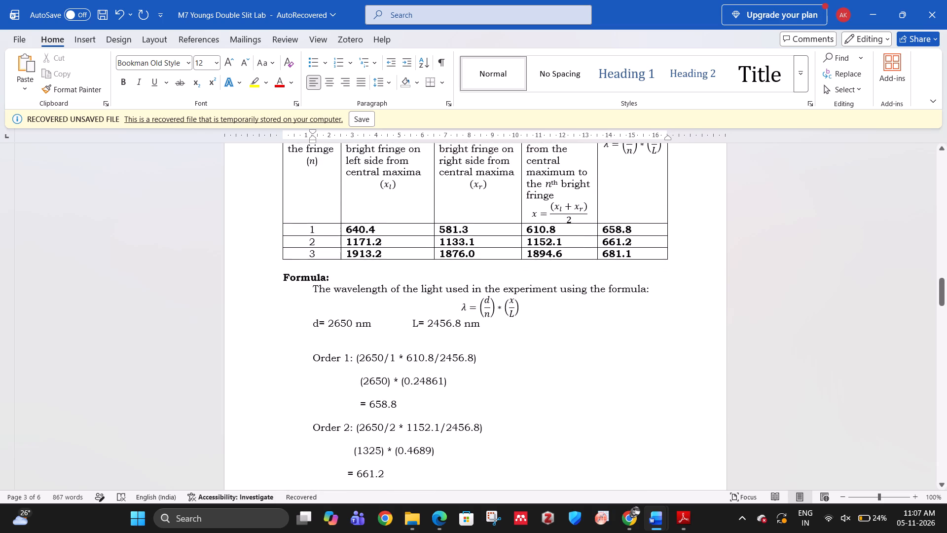
scroll(545, 313, "right", 1)
scroll(545, 313, "down", 1)
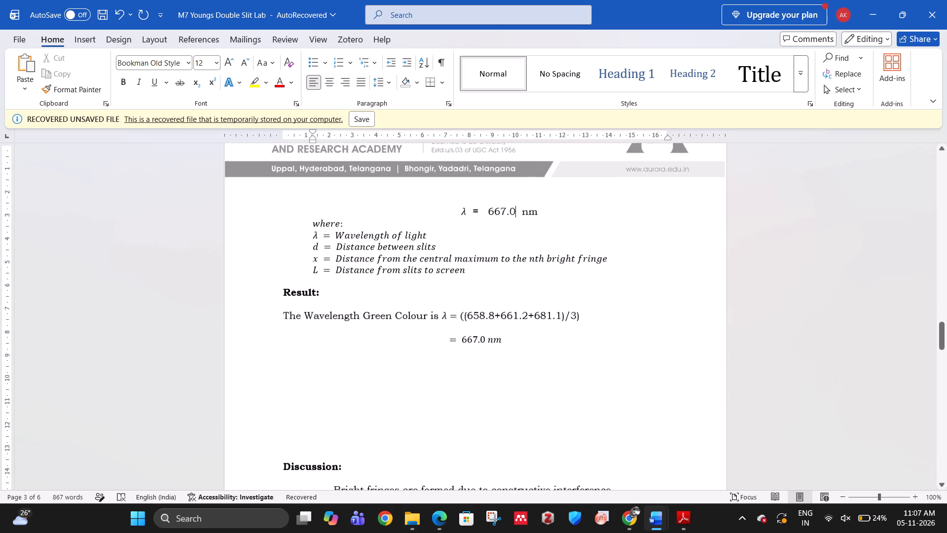
scroll(545, 313, "down", 2)
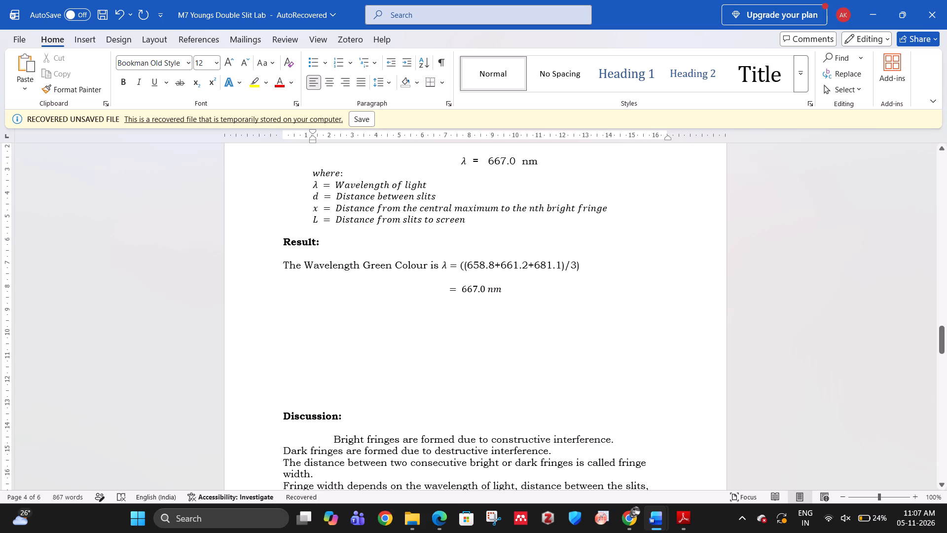
Print all pages of the corrected report to PDF, saving it in Documents as "lab 7 report 5 physics".
key("ctrl+p")
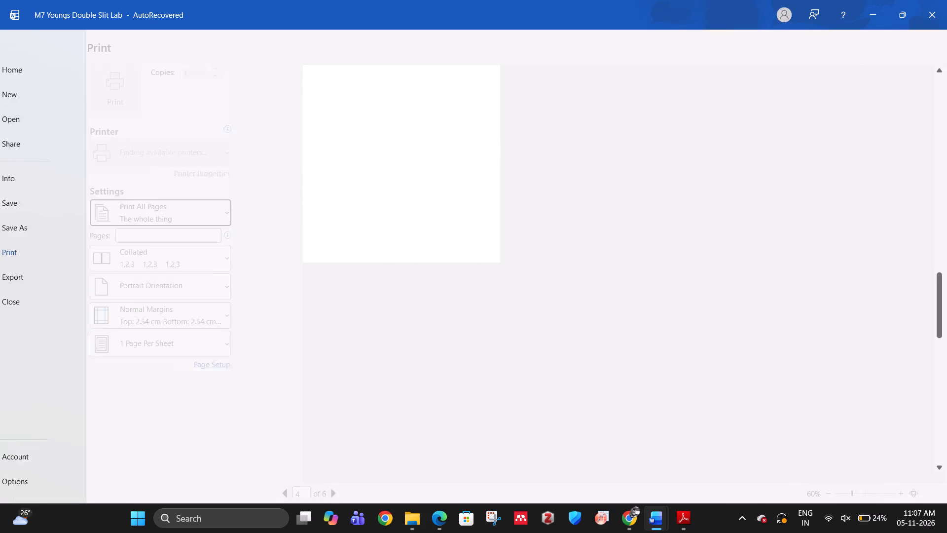
left_click(146, 85)
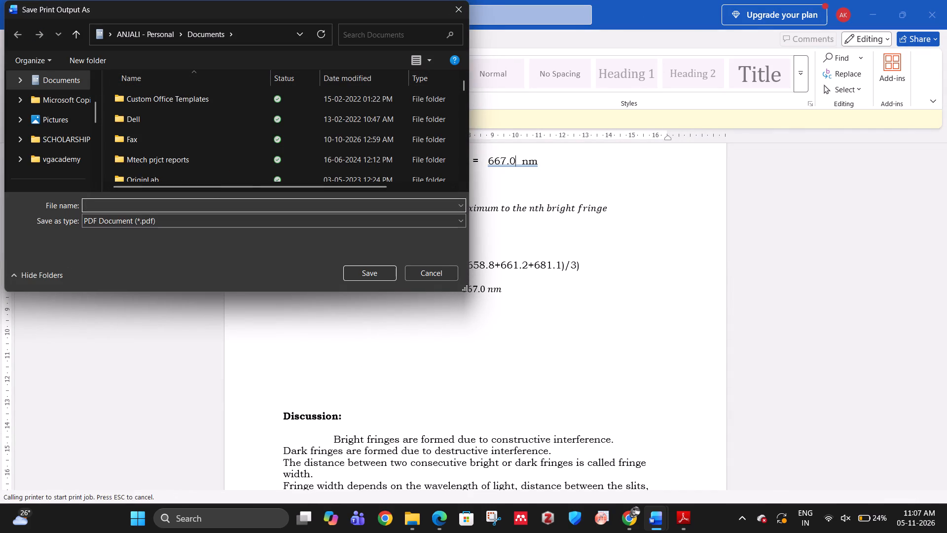
type("lab 7")
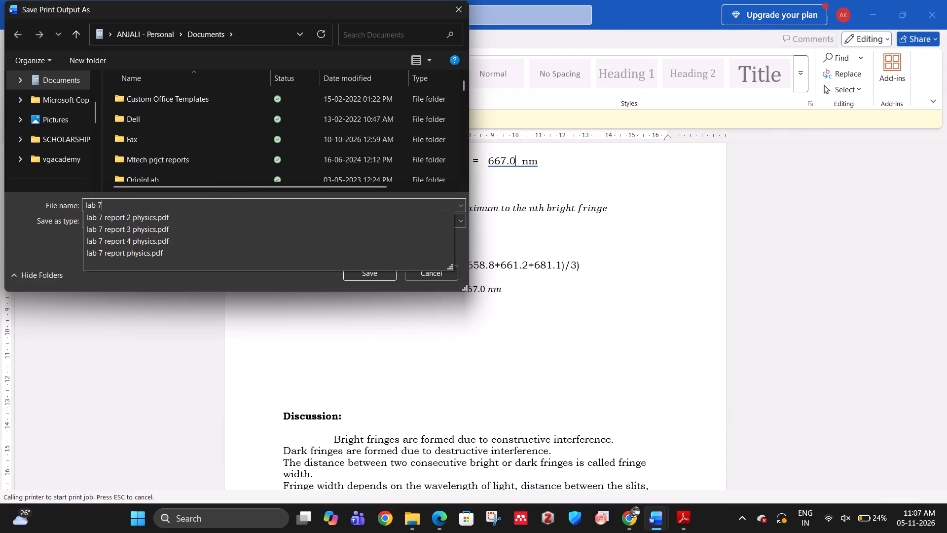
key("space")
type("re")
type("port")
key("space")
key("5")
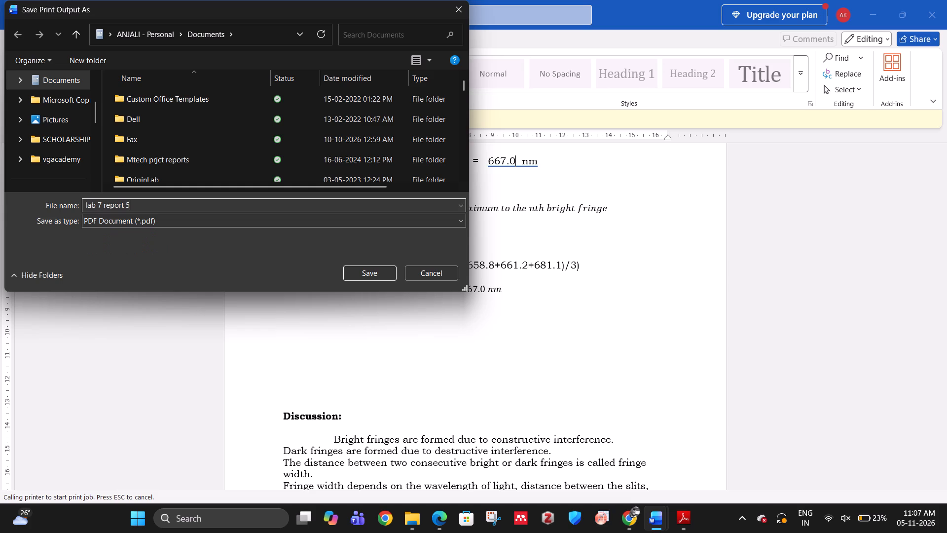
key("space")
type("physics")
left_click(365, 267)
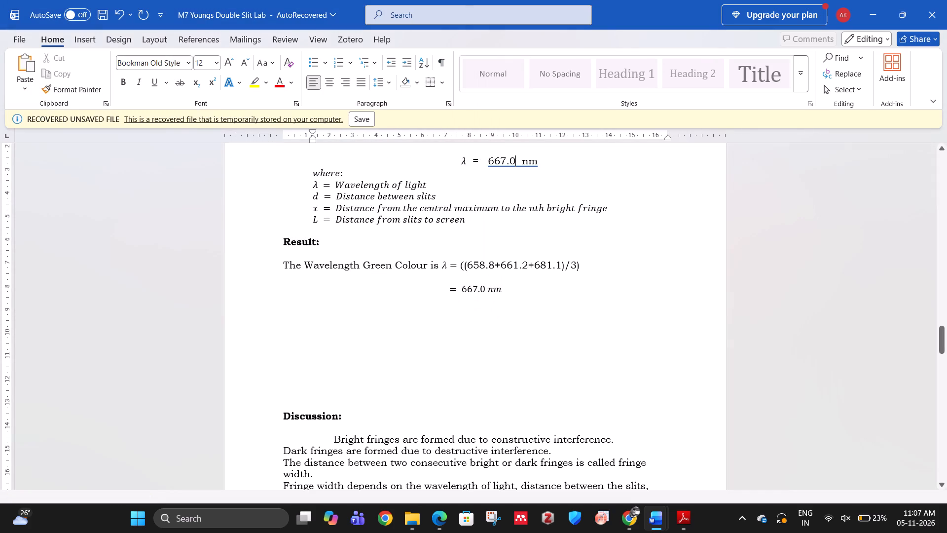